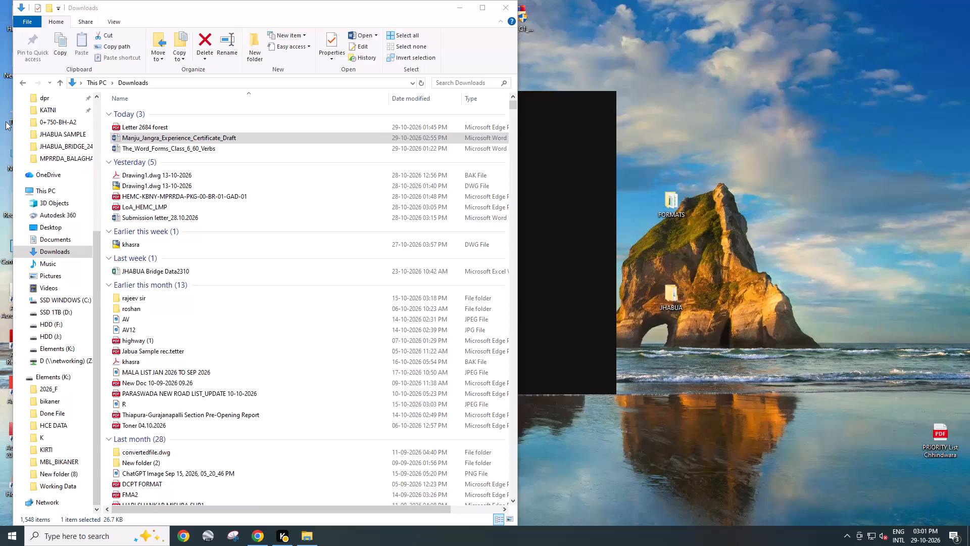
Open the MPRRDA_BALAGHAT BRIDGE Excel workbook from SSD 1TB (D:) > P2 > Root > ALL DATA > 2026 > MPRRDA_BALAGHAT BRIDGE.
double_click(6, 117)
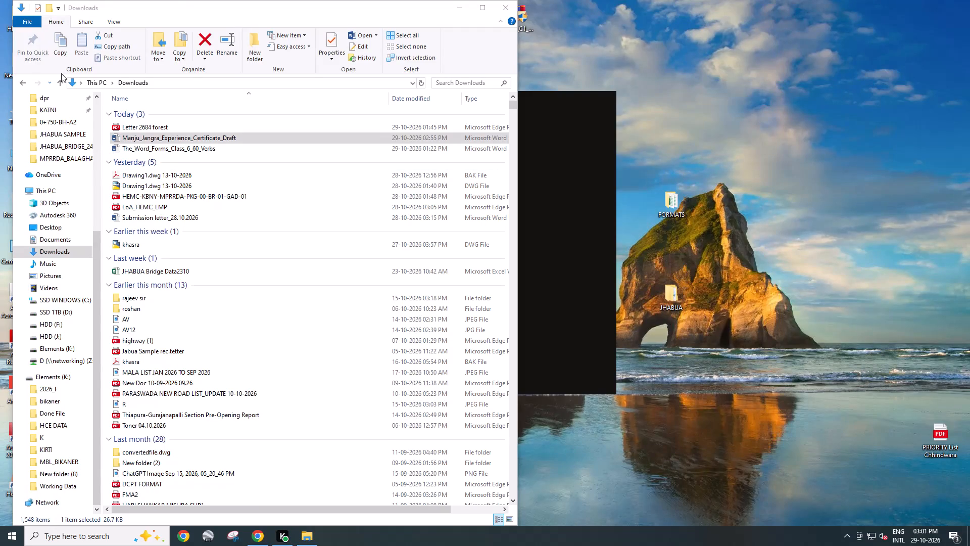
drag(179, 7, 225, 13)
double_click(16, 110)
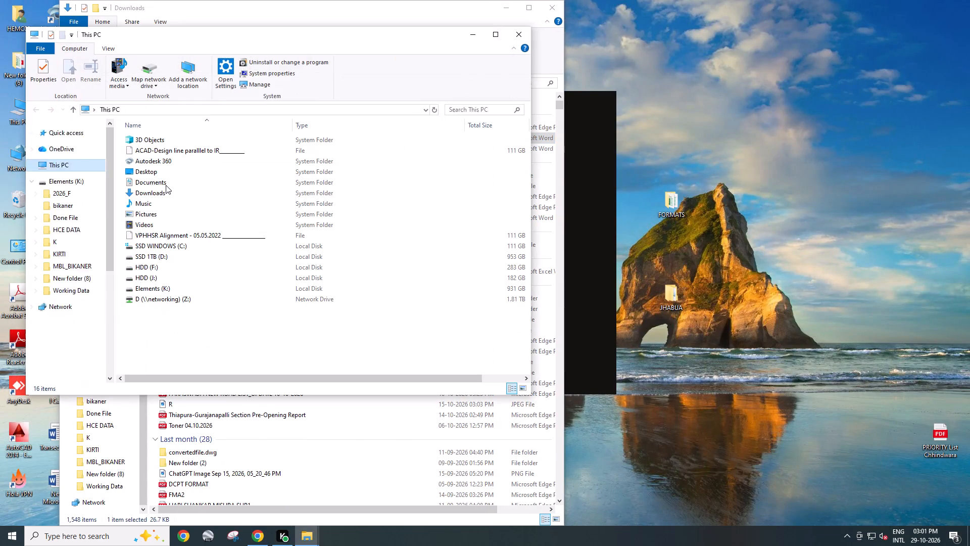
double_click(154, 256)
double_click(148, 162)
double_click(154, 145)
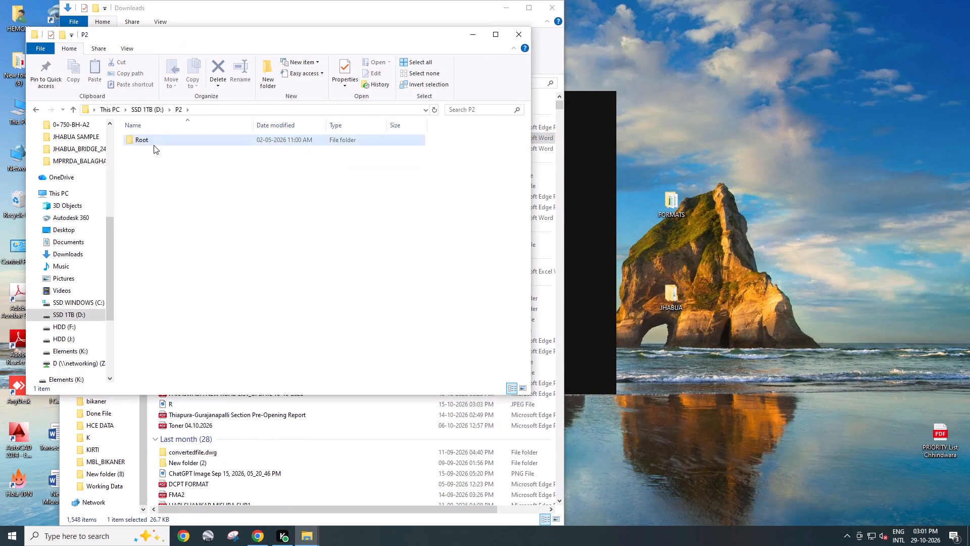
double_click(158, 142)
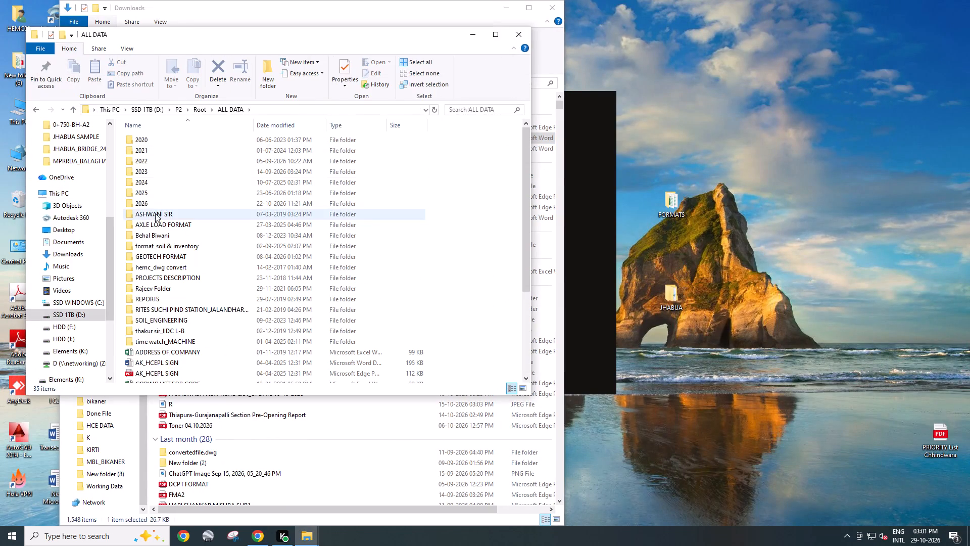
double_click(153, 204)
double_click(189, 244)
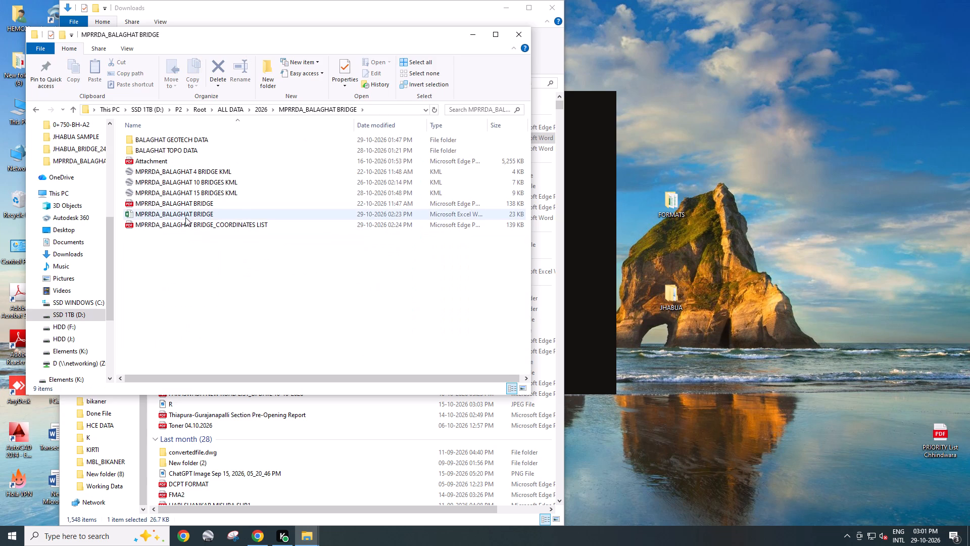
double_click(186, 214)
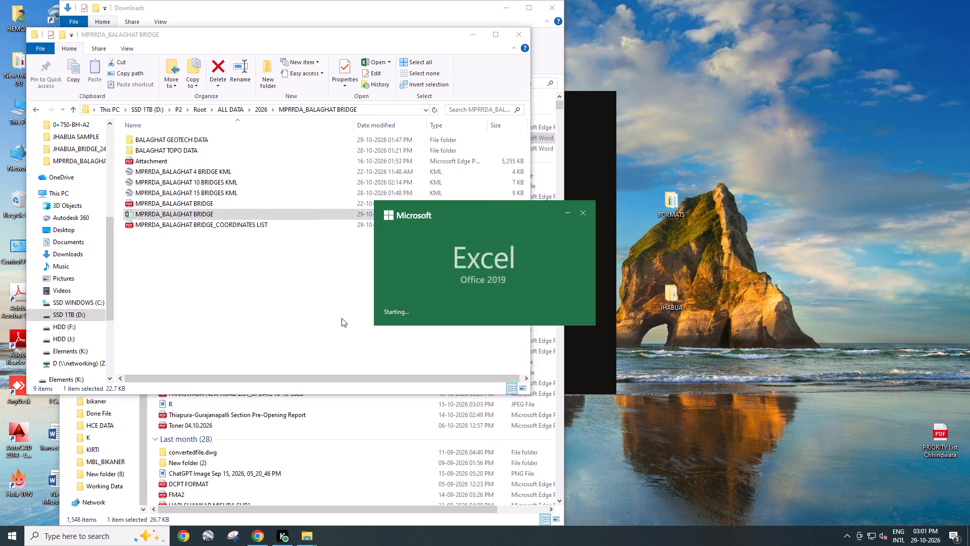
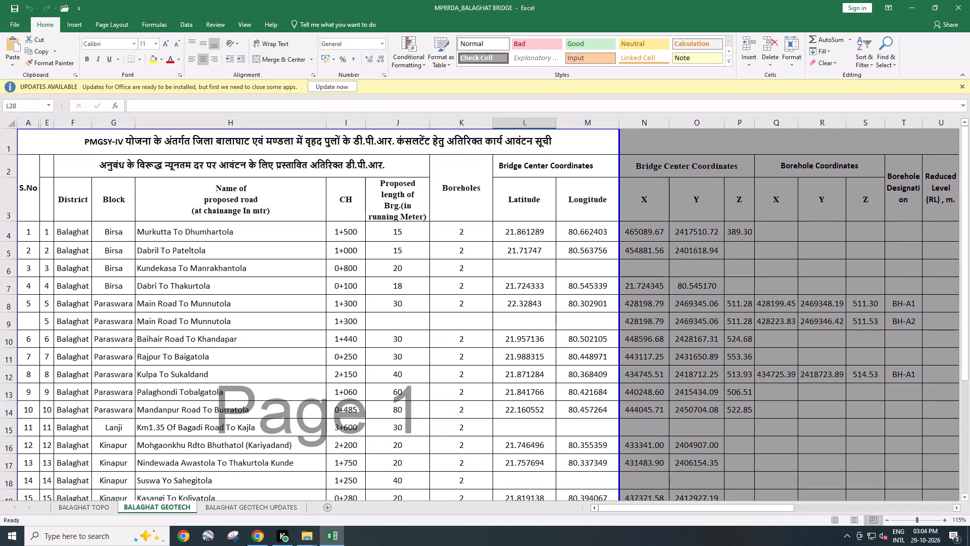
Extend the BALAGHAT GEOTECH print area past the Longitude column to include the remaining data columns through REMARKS.
drag(618, 293, 969, 368)
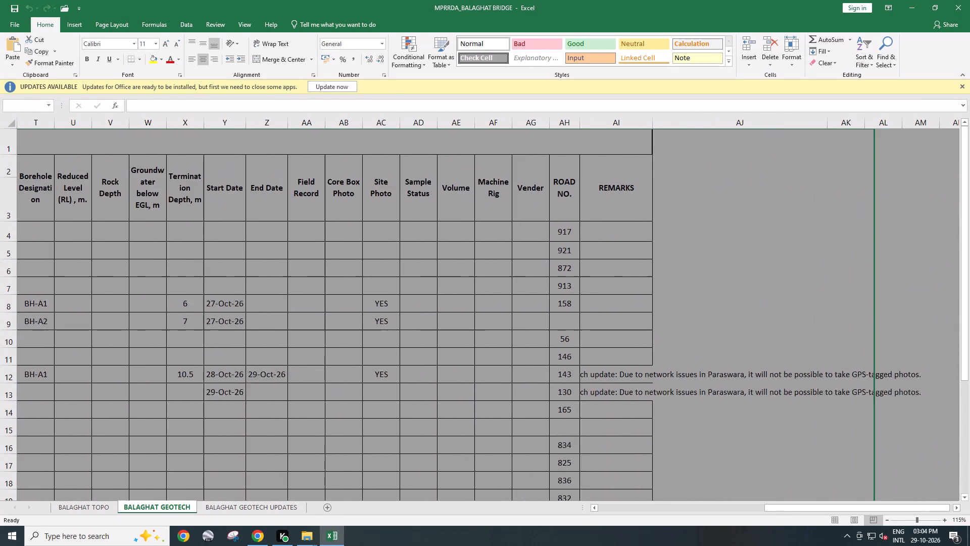
drag(969, 368, 629, 360)
drag(737, 511, 157, 400)
scroll(373, 303, up, 13)
Unmerge the row 1 title and merge and centre it again across columns A to AI.
click(504, 150)
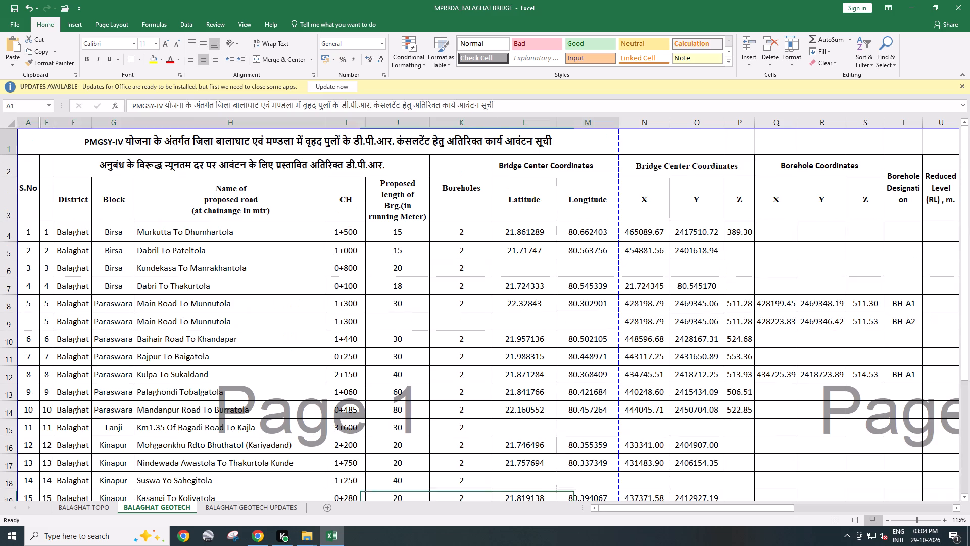
drag(472, 141, 927, 149)
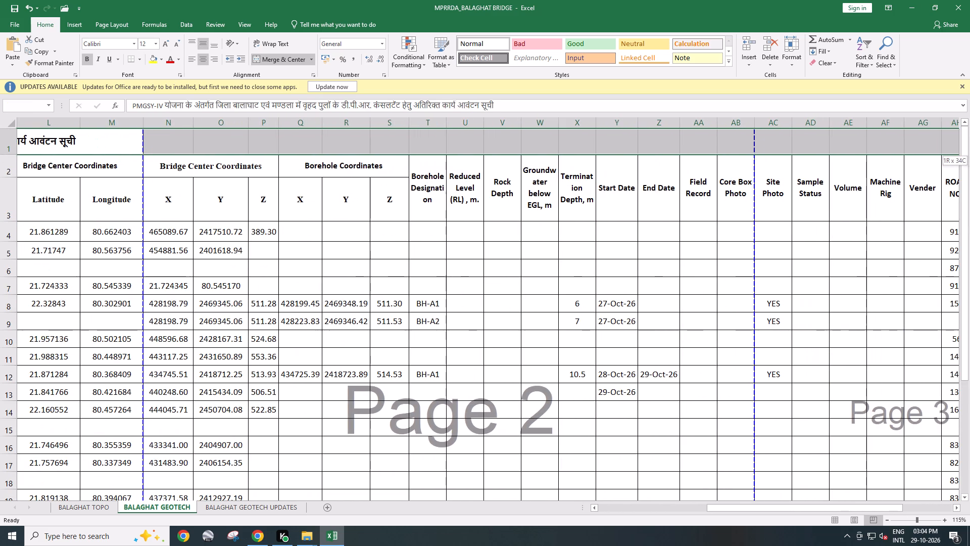
drag(927, 149, 723, 145)
click(283, 63)
click(283, 63)
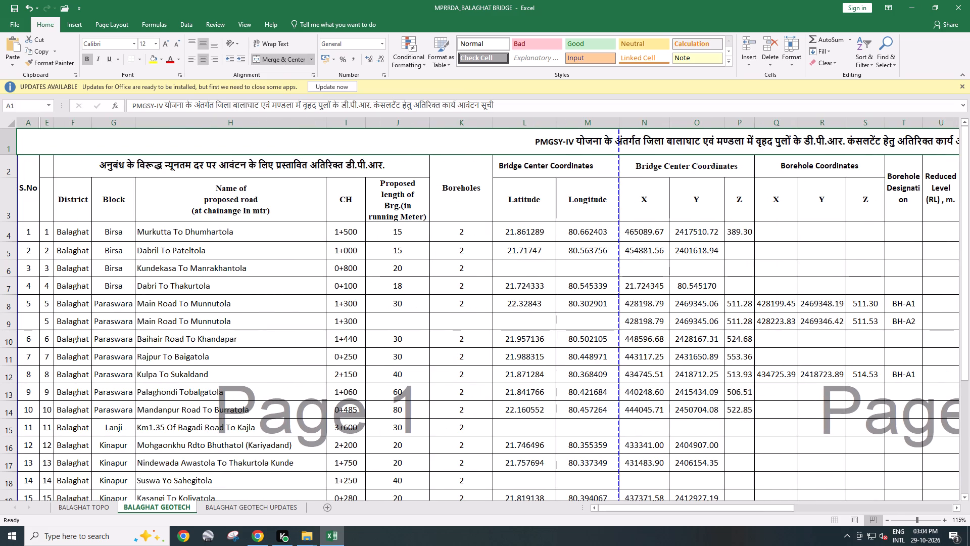
Save the workbook.
key(ctrl+s)
Enter the header "BRIDGE NO." in cell E3, above the numbers between S.No and District.
scroll(413, 338, up, 2)
click(47, 210)
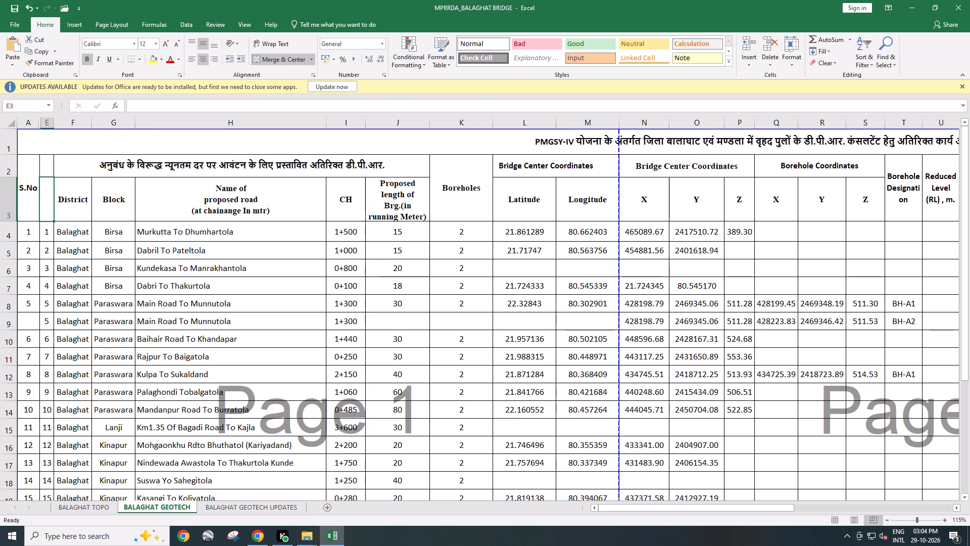
text(BRIDGE)
key(space)
text(NO)
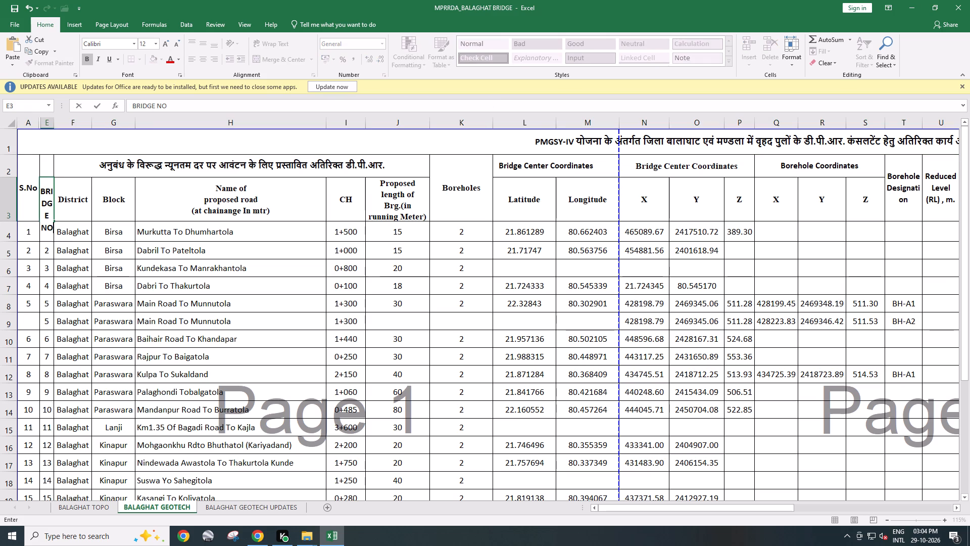
key(period)
click(114, 283)
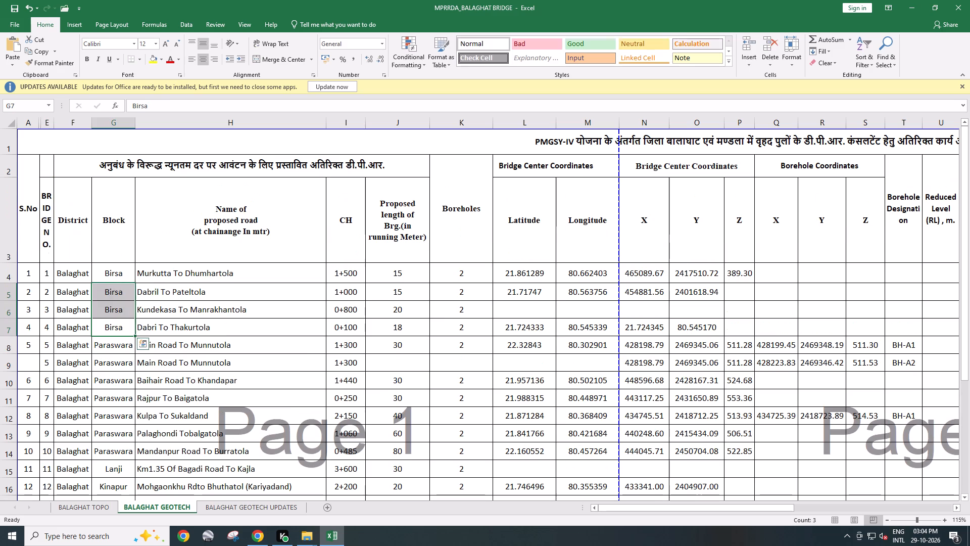
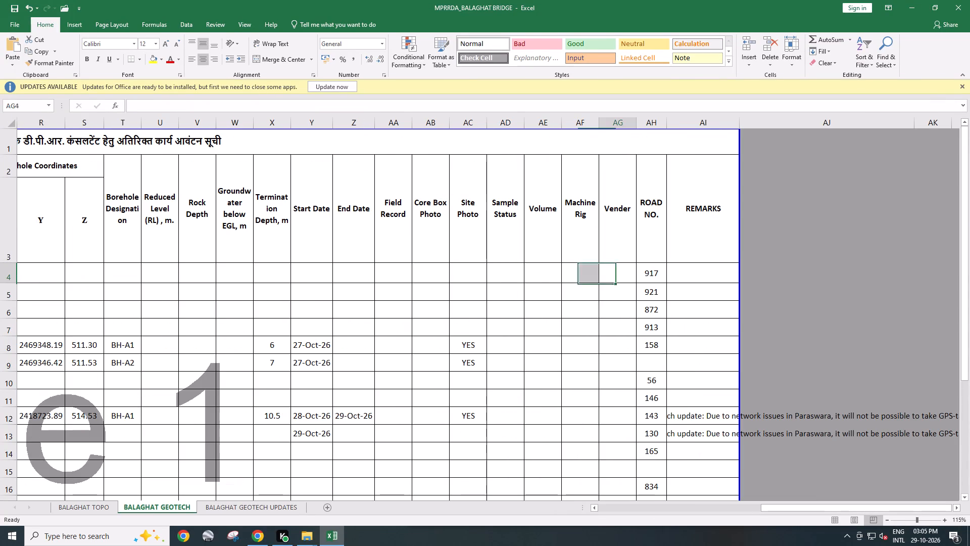
Enter "ABHISHEK" in cell AG4, the first data cell of the Vender column.
text(ABHISHEK)
key(Up)
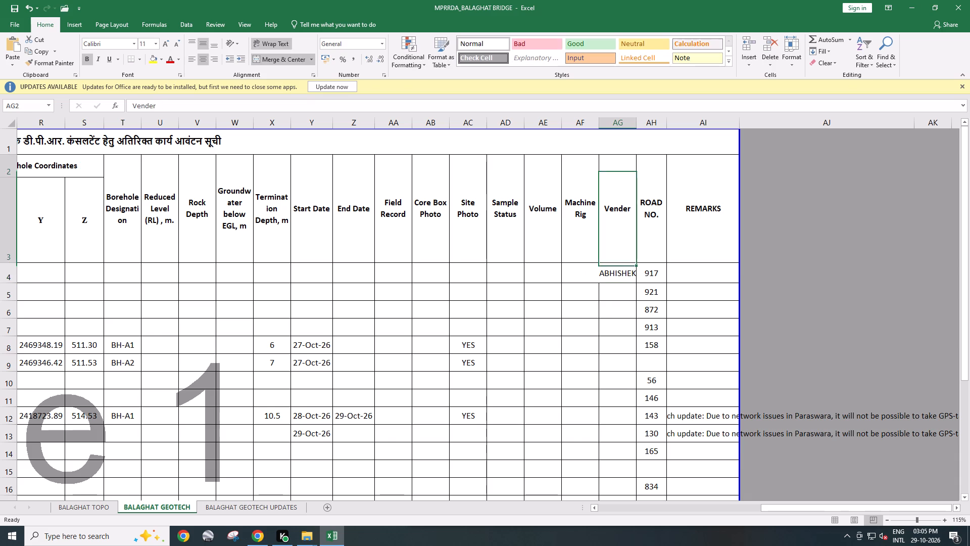
Copy the vendor entry from AG4 down the Vender column through row 24, stopping above the totals row.
key(Down)
key(ctrl+c)
key(shift+Down)
key(shift+Down)
key(shift+Down)
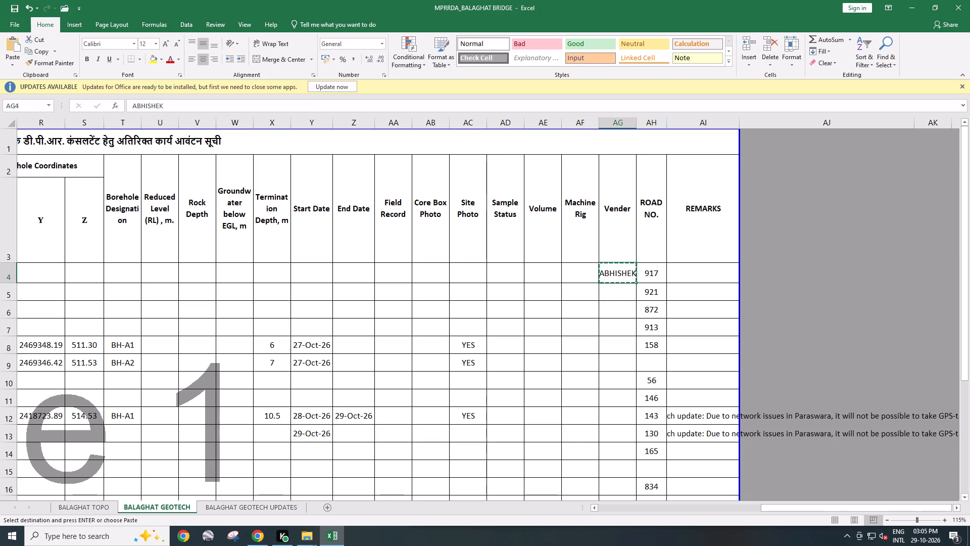
key(shift+Down)
key(shift+Down)
key(shift+Down)
key(shift+Down)
key(shift+Down)
key(shift+Down)
key(shift+Down)
key(shift+Down)
key(shift+Down)
key(shift+Down)
key(shift+Down)
key(shift+Down)
key(shift+Down)
key(shift+Down)
key(shift+Down)
key(shift+Down)
key(shift+Down)
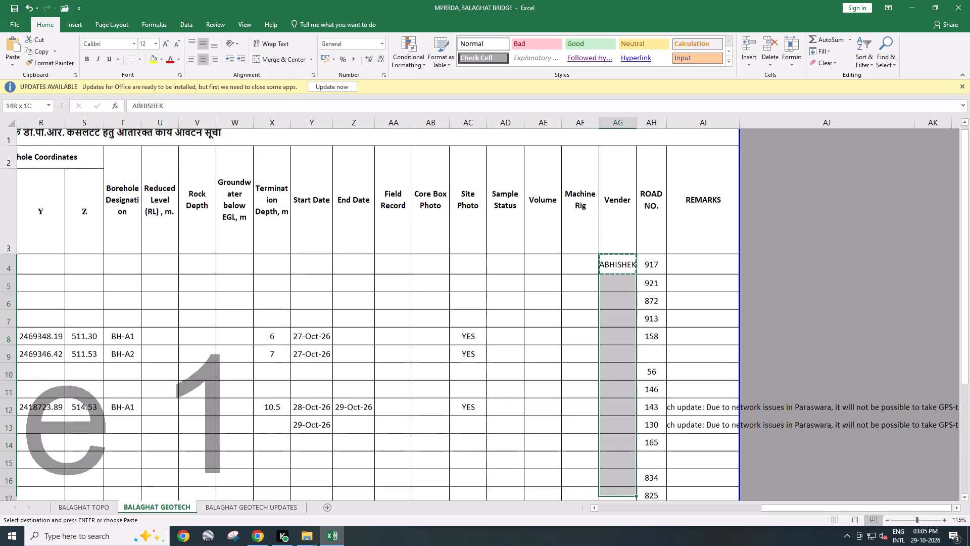
key(shift+Up)
key(shift+Up)
key(shift+Down)
key(shift+Down)
key(shift+Down)
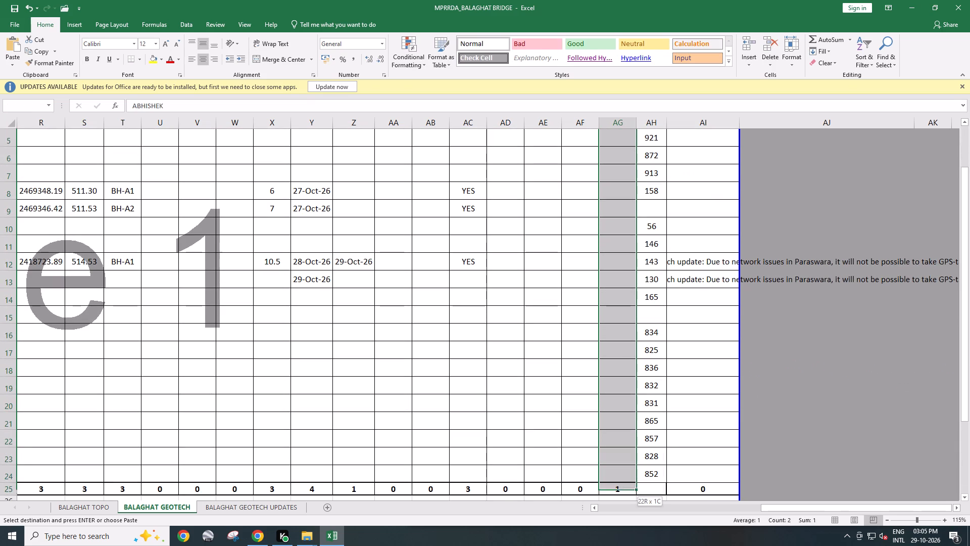
key(shift+Up)
key(Return)
Save the workbook.
key(ctrl+s)
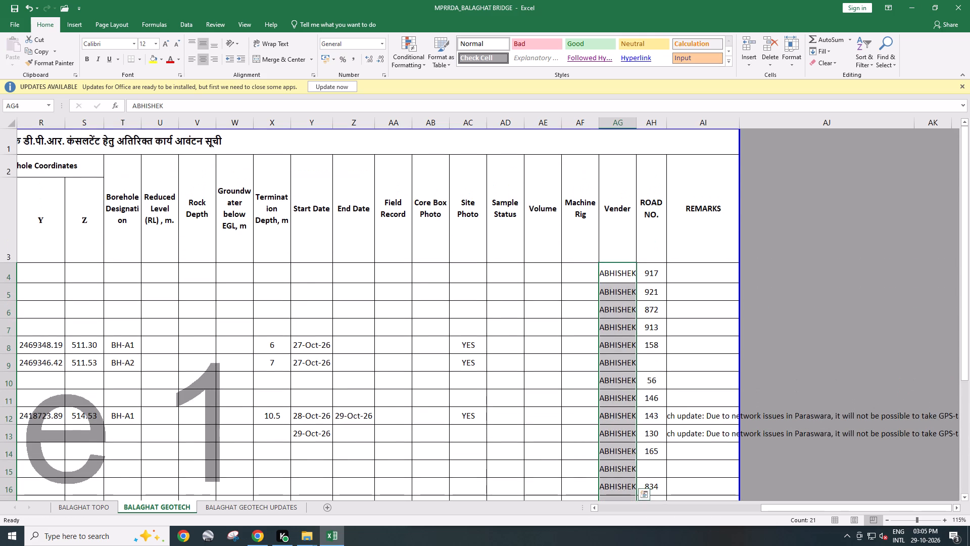
drag(778, 509, 490, 494)
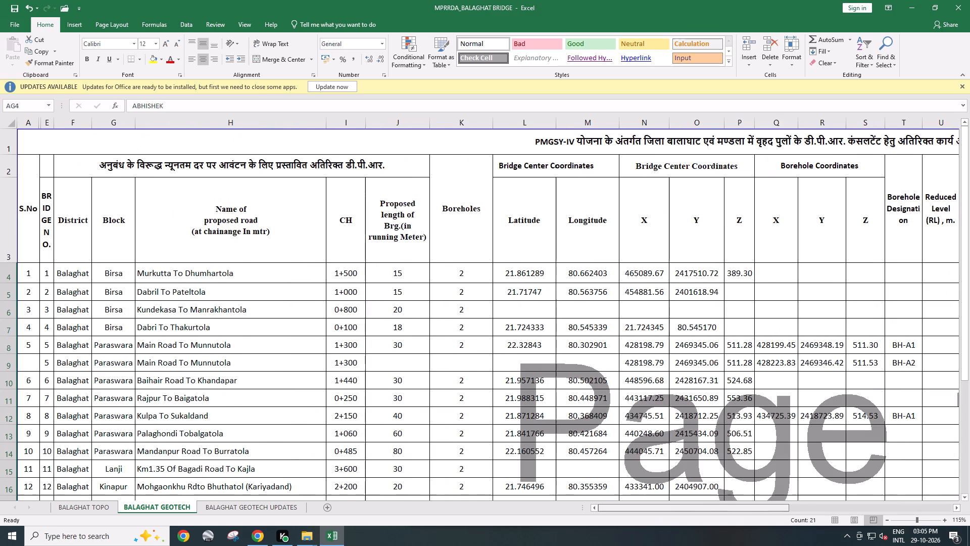
key(ctrl+s)
AutoFit the widths of columns I through S, from CH to the Z column of the Borehole Coordinates.
ctrl+scroll(425, 413, down, 1)
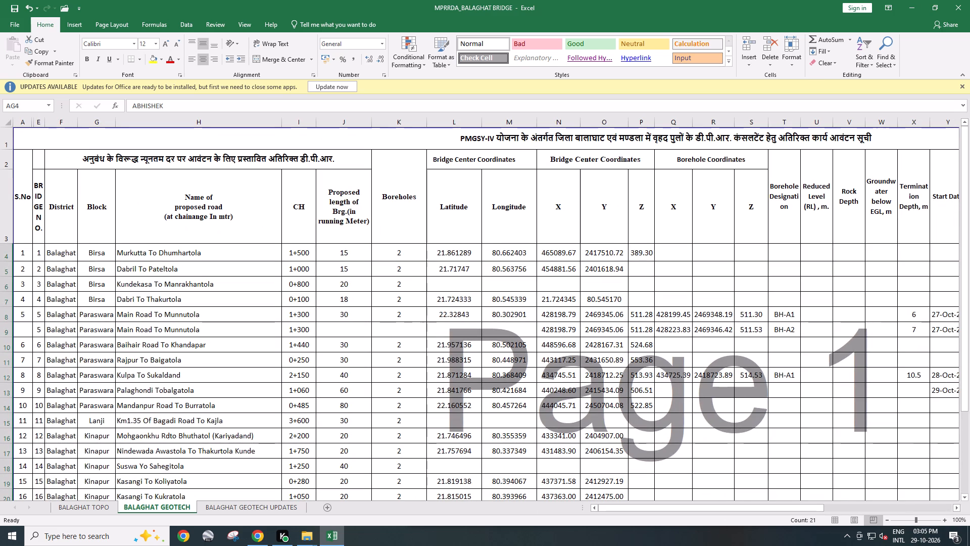
double_click(426, 123)
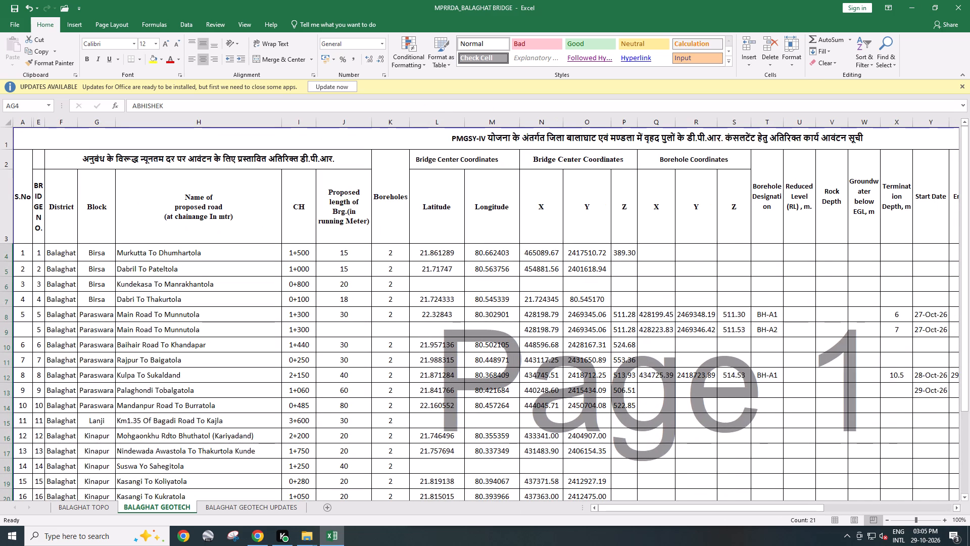
double_click(369, 123)
double_click(315, 124)
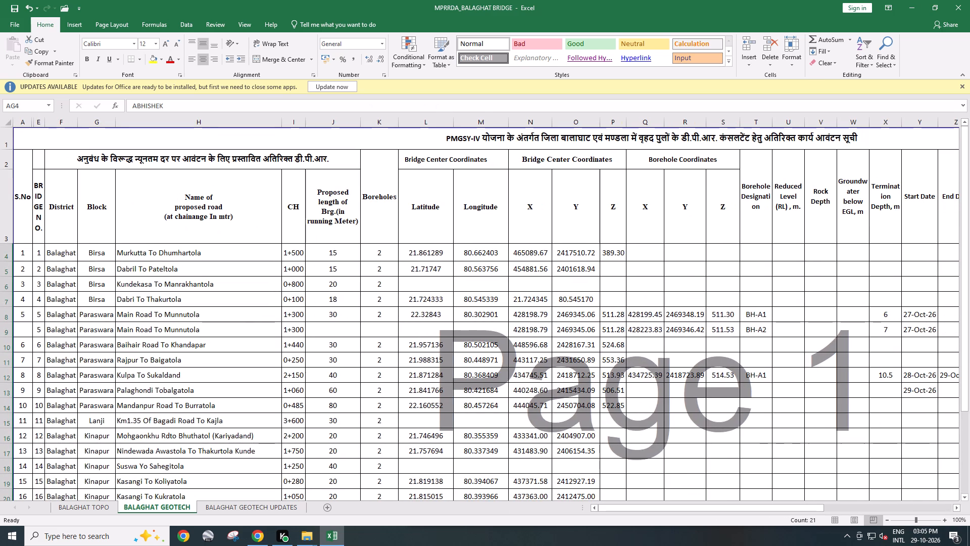
double_click(456, 122)
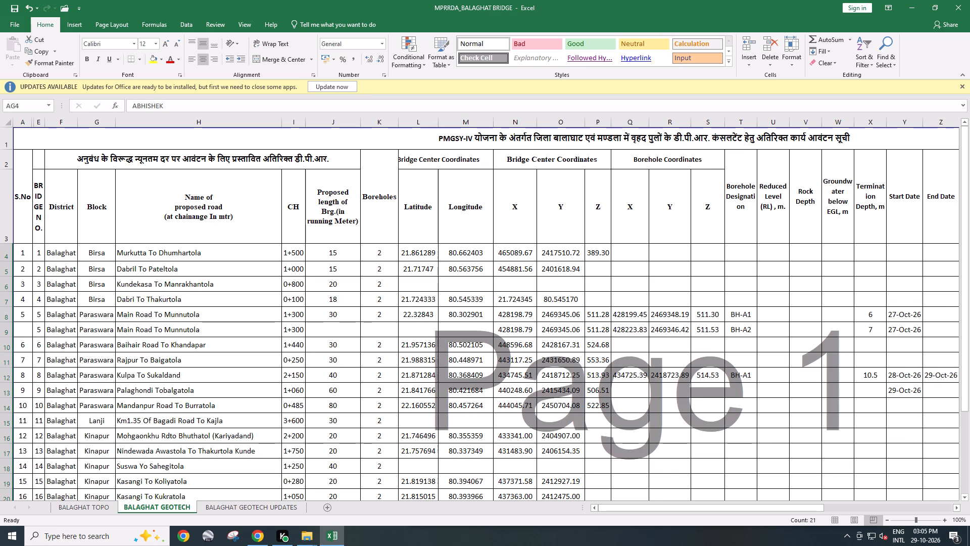
double_click(494, 122)
double_click(524, 122)
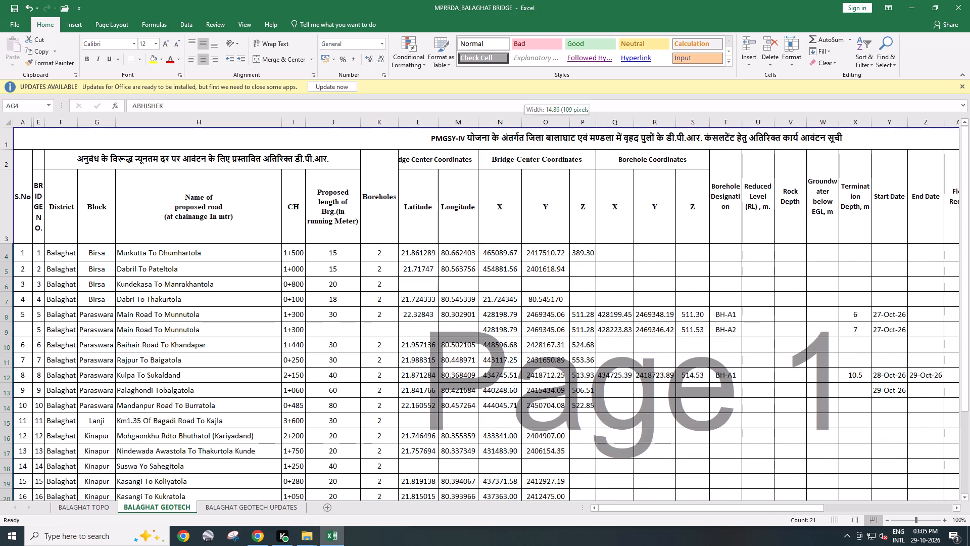
double_click(563, 119)
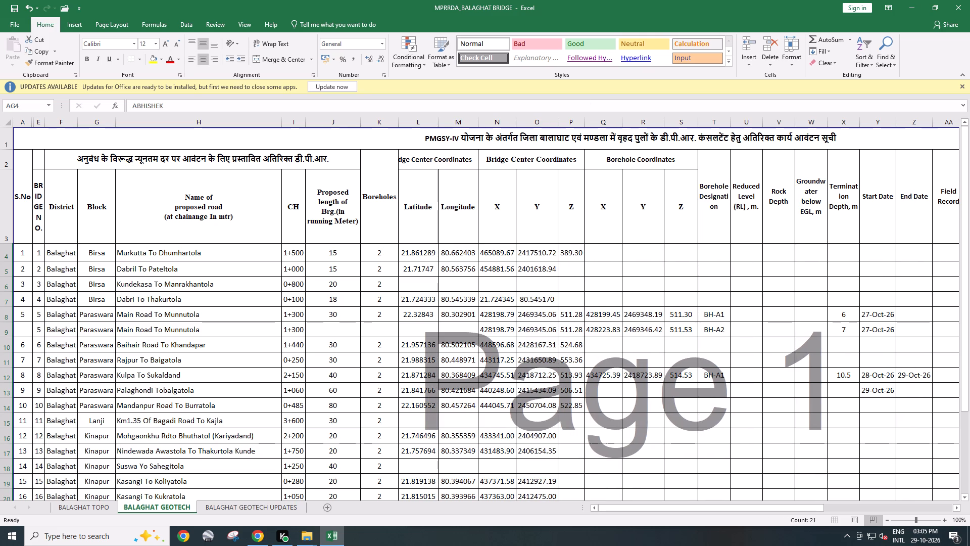
double_click(587, 122)
double_click(622, 125)
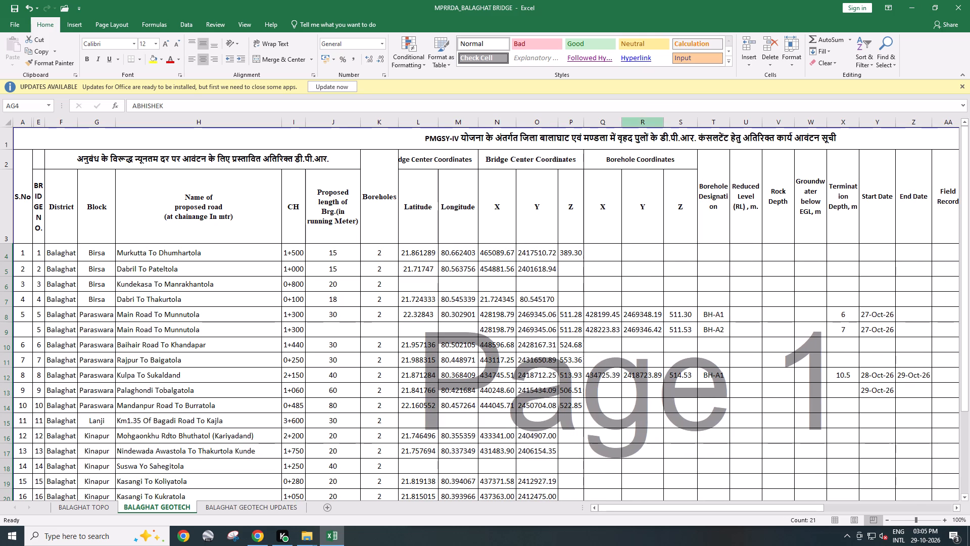
double_click(665, 120)
double_click(696, 118)
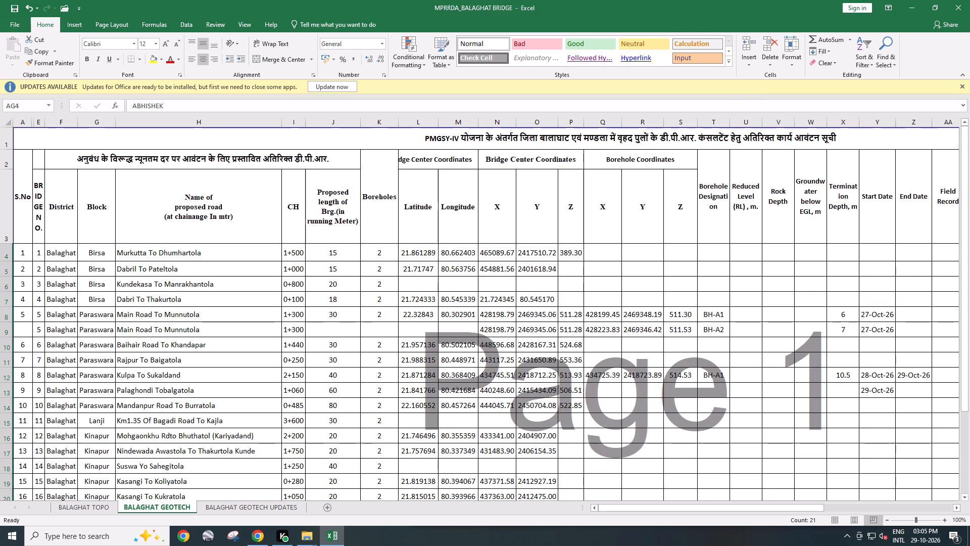
Resize the Borehole Designation column so its header wraps onto two lines with each word unbroken.
double_click(721, 123)
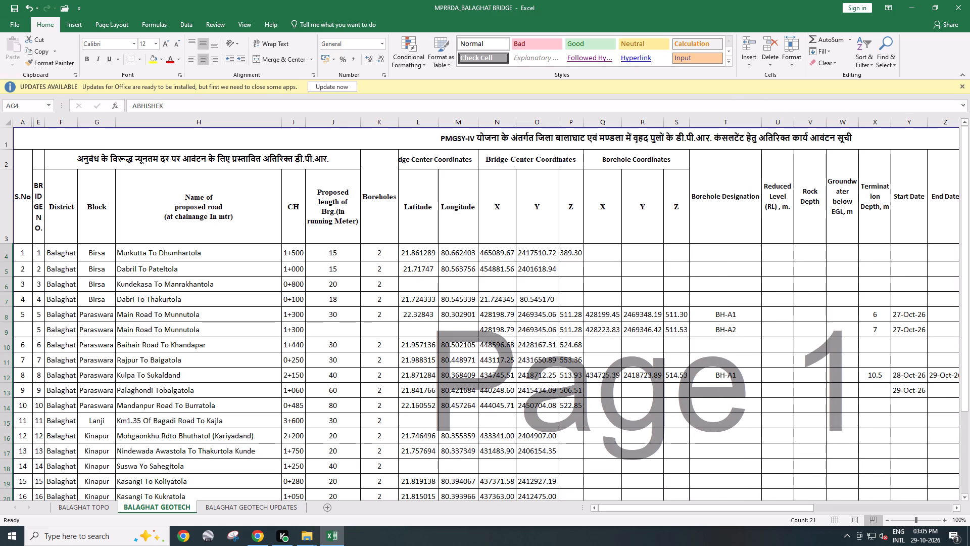
drag(760, 118, 724, 135)
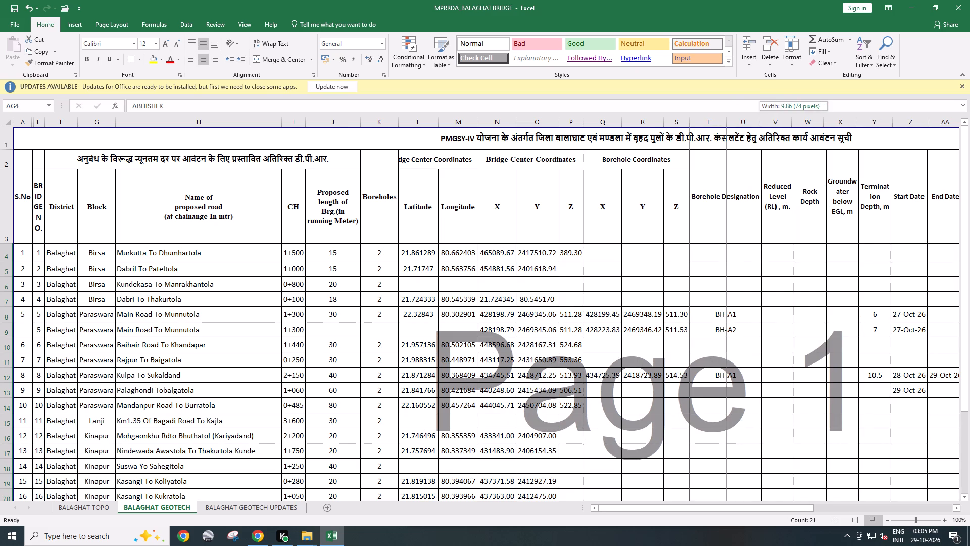
drag(724, 135, 723, 136)
click(723, 124)
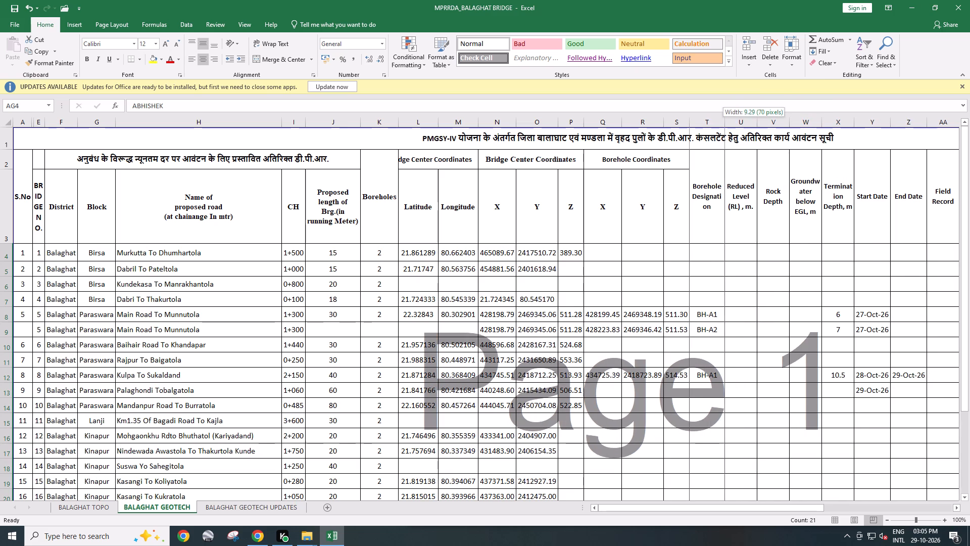
click(727, 124)
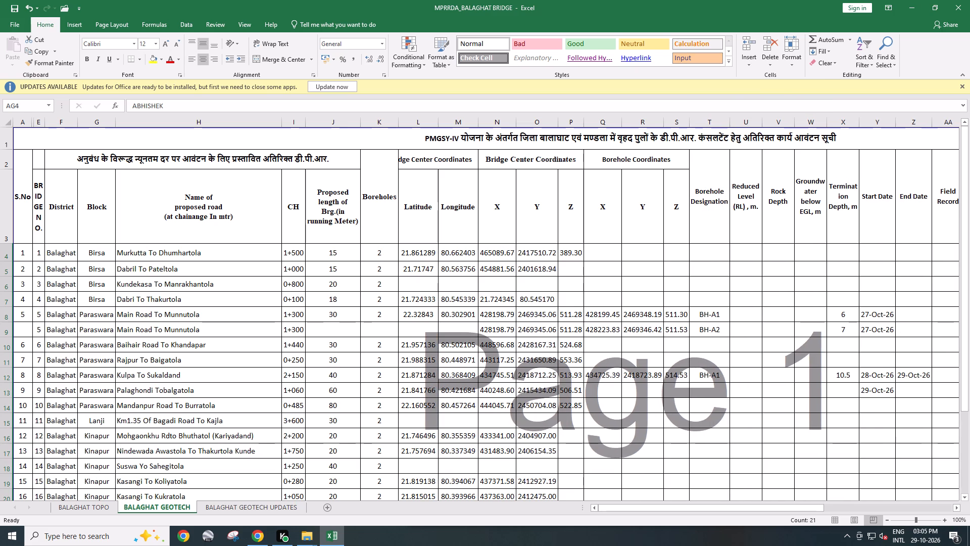
Save the workbook with the adjusted column widths.
key(ctrl+s)
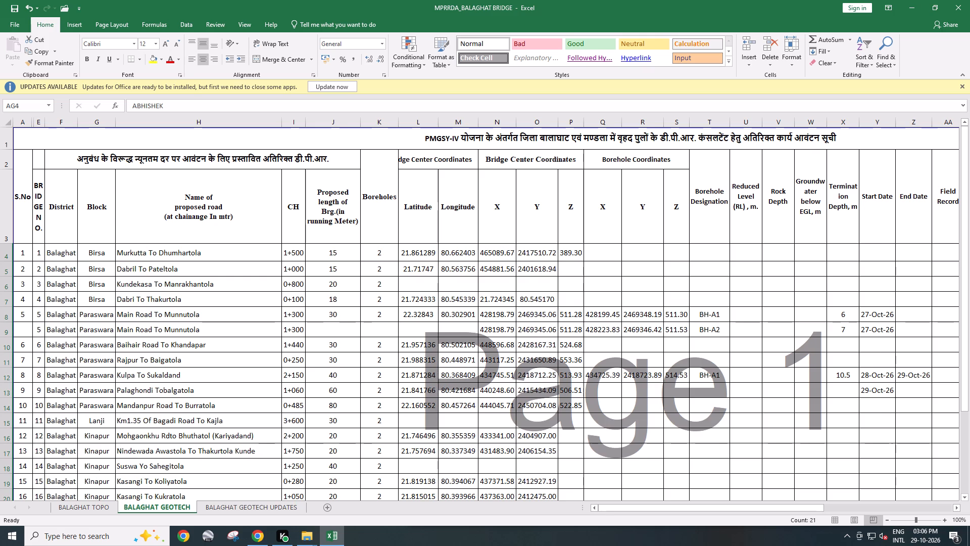
AutoFit the widths of the Machine Rig and Vender columns.
drag(630, 507, 786, 513)
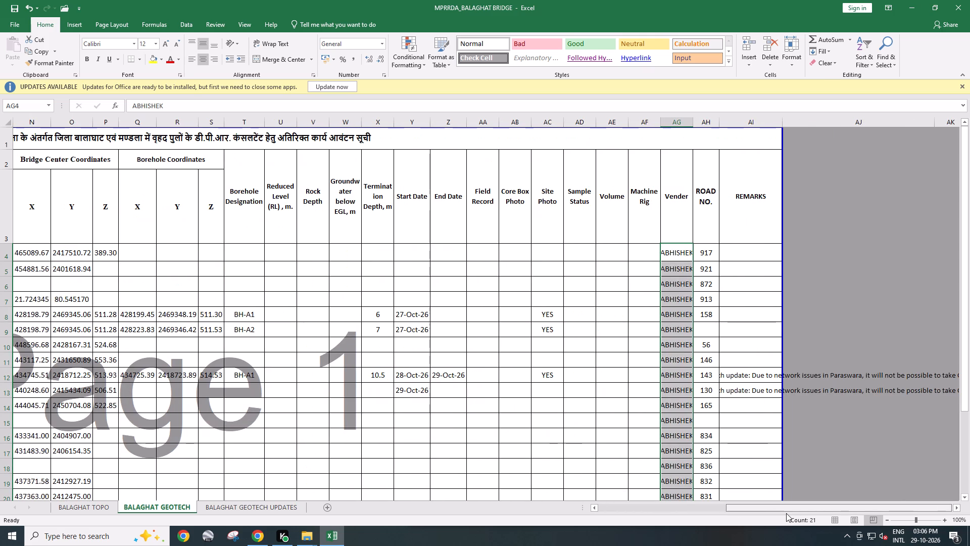
click(606, 453)
click(743, 511)
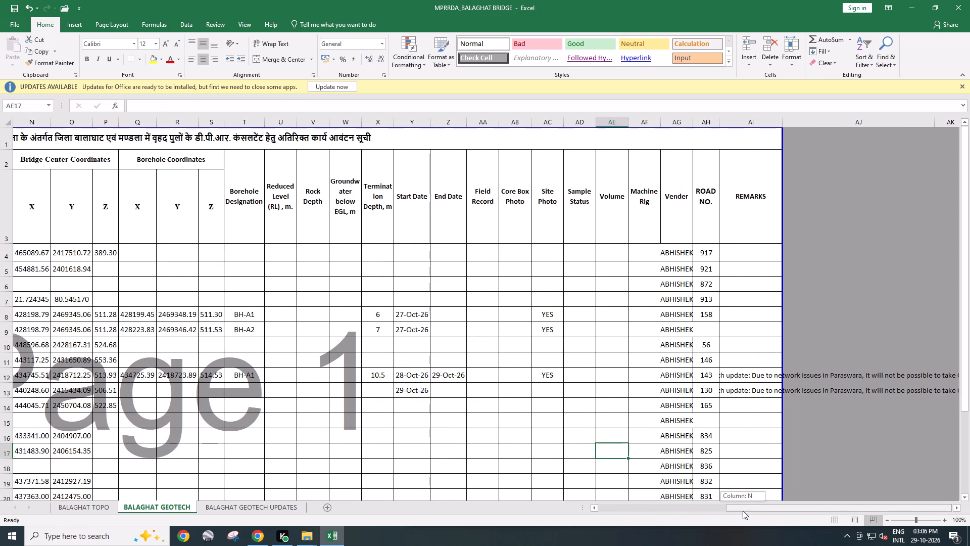
double_click(664, 122)
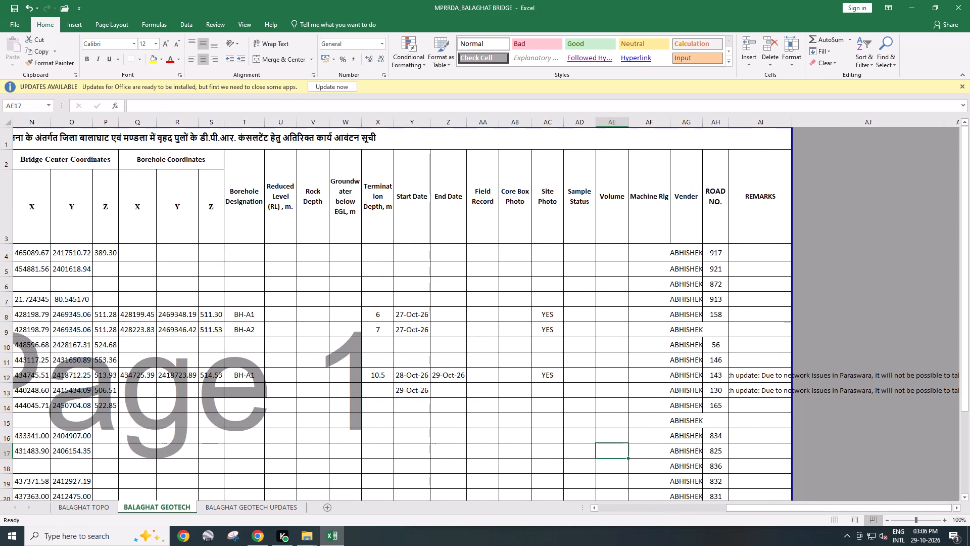
click(700, 116)
double_click(701, 118)
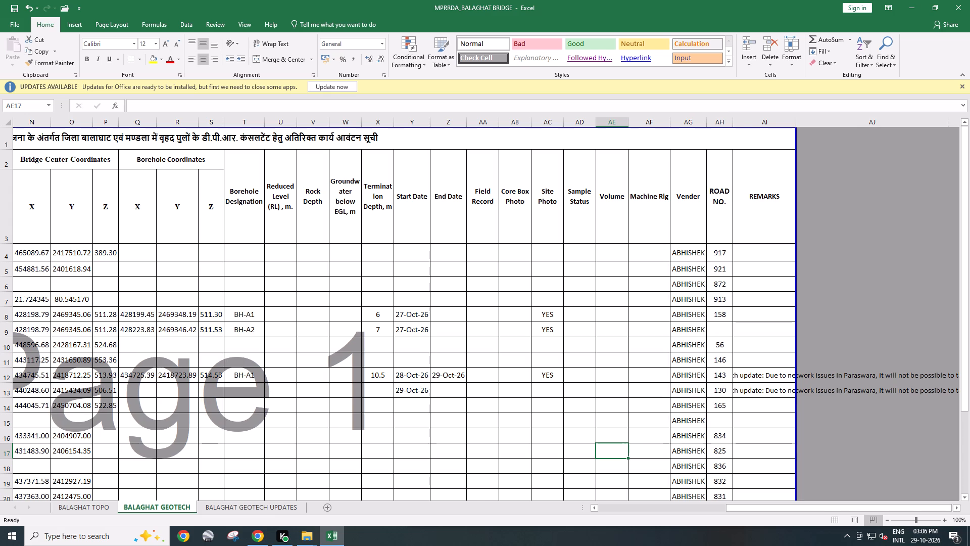
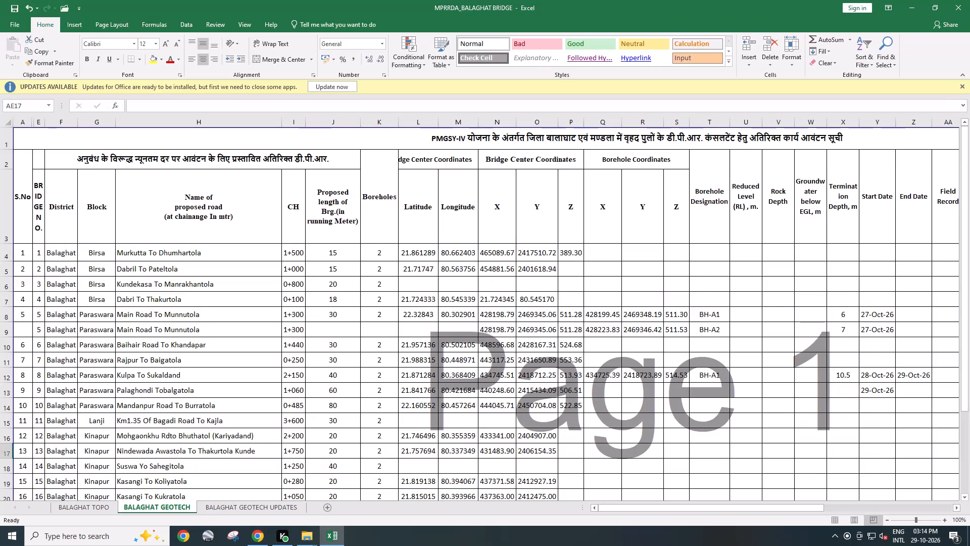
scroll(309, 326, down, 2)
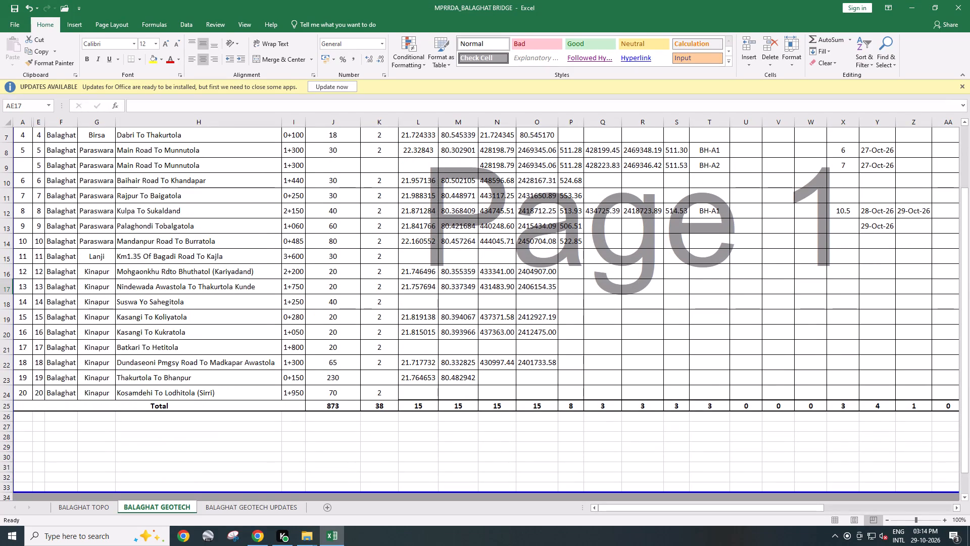
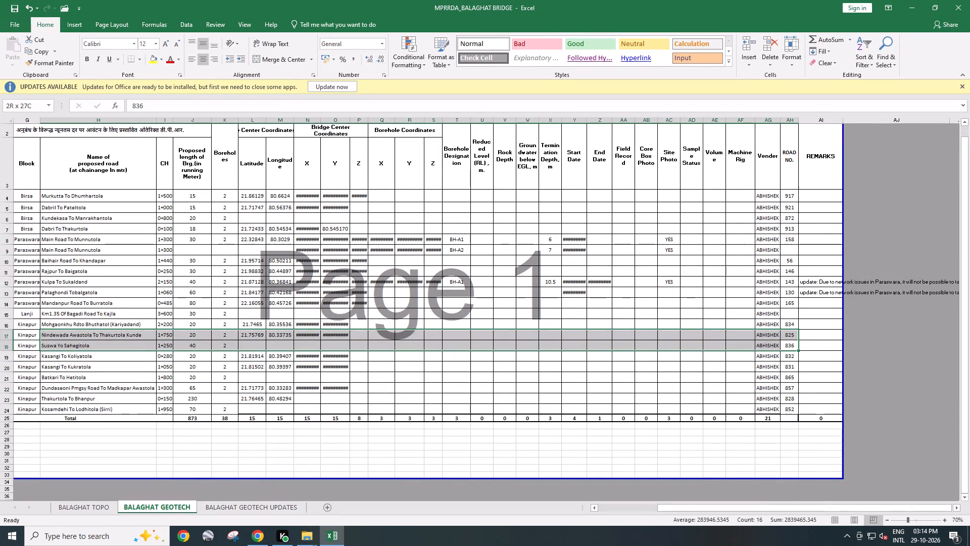
Select the two Kinapur road records in rows 17 and 18, from the ROAD NO. column back to S.No.
drag(98, 338, 0, 340)
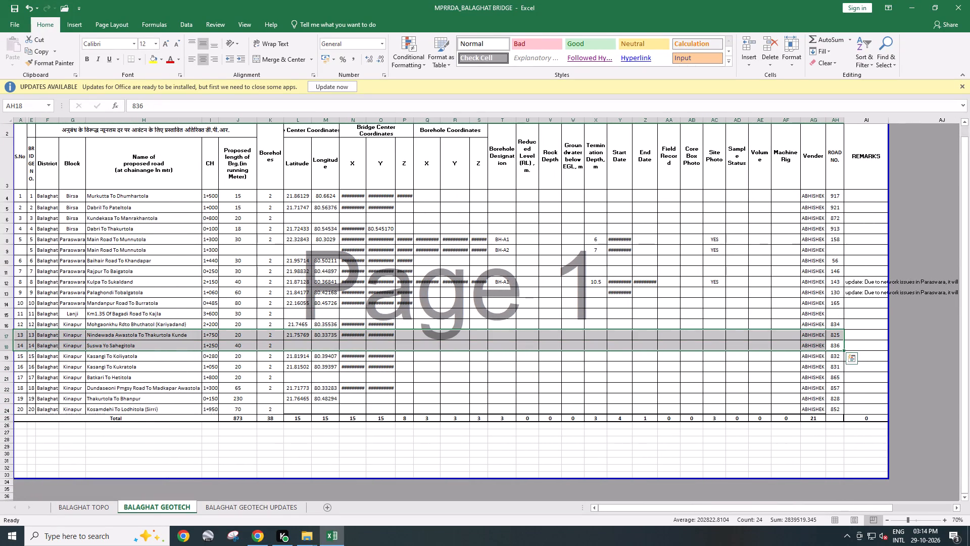
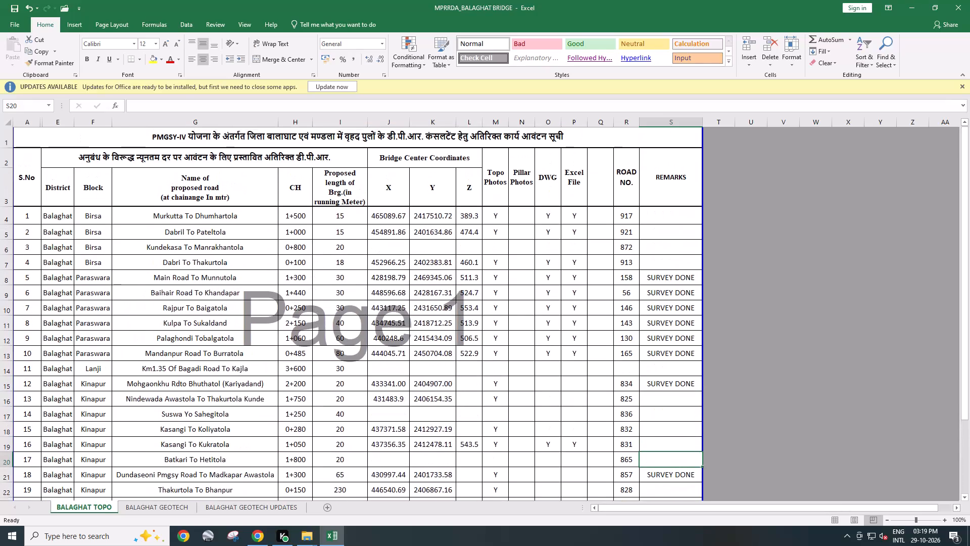
Switch to the BALAGHAT GEOTECH sheet and examine its headers and road records from the S.No column across the coordinate and borehole columns.
scroll(265, 315, up, 3)
click(154, 504)
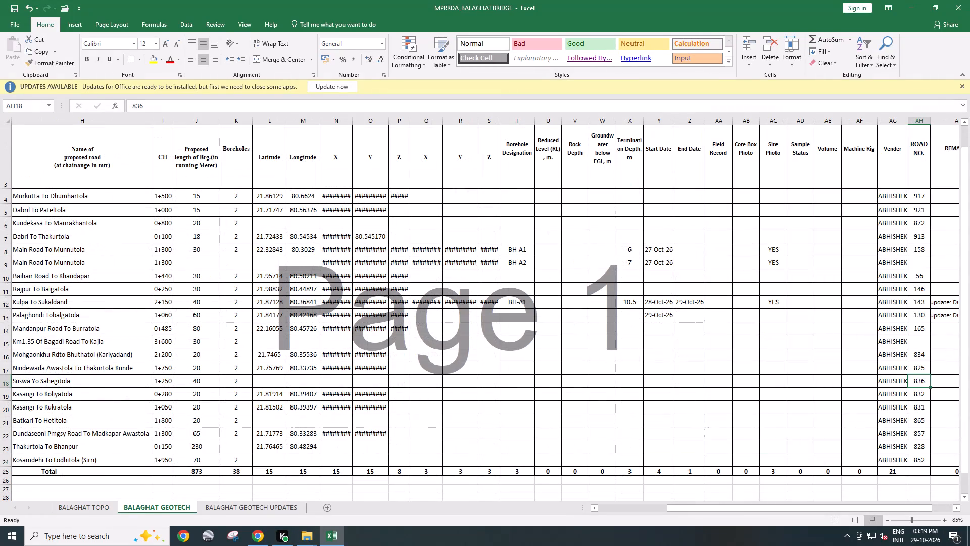
scroll(313, 378, up, 4)
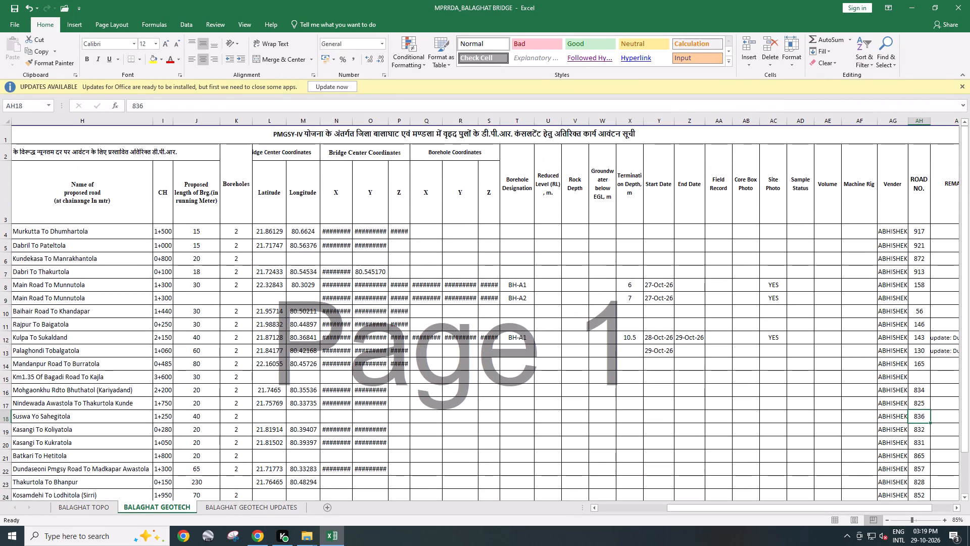
ctrl+scroll(413, 404, up, 2)
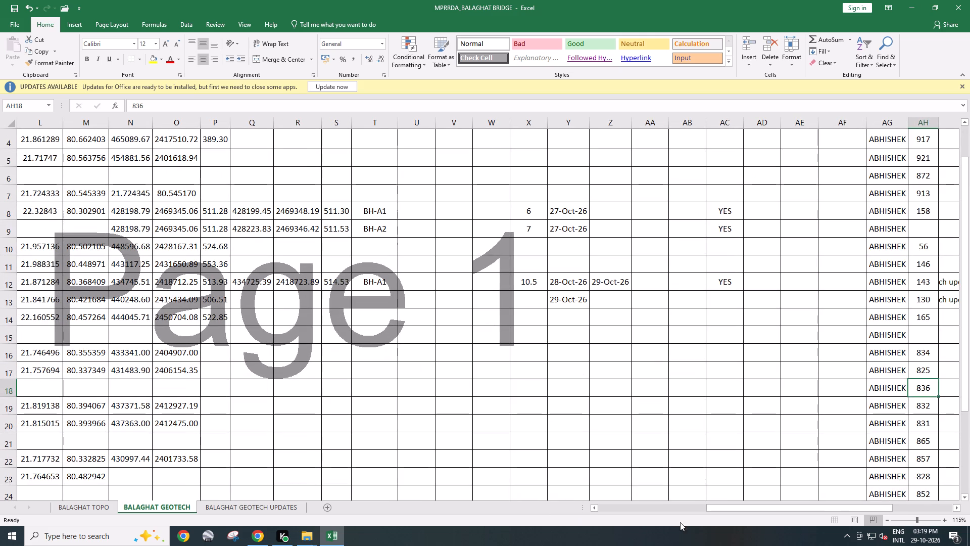
drag(760, 508, 263, 495)
scroll(581, 398, up, 4)
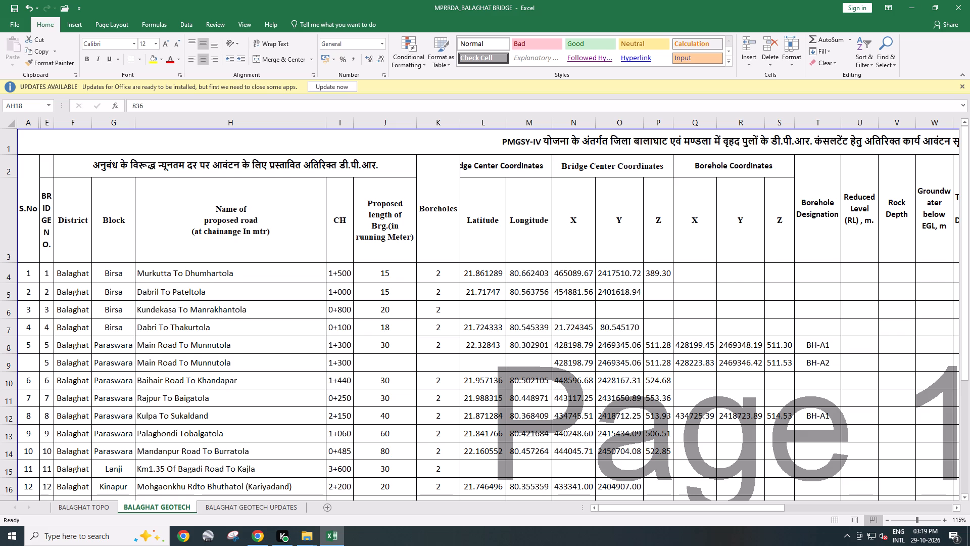
scroll(467, 373, up, 2)
scroll(495, 381, down, 1)
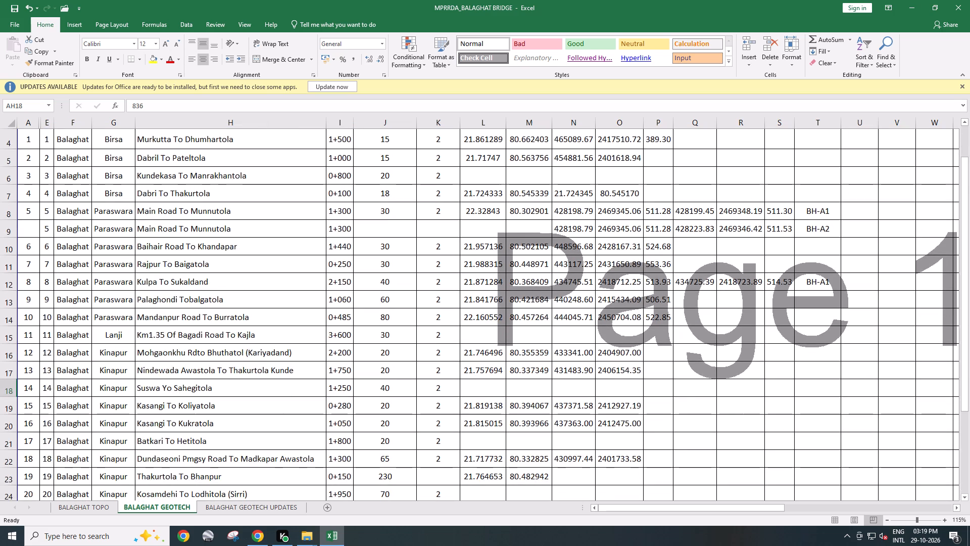
scroll(495, 381, down, 1)
scroll(495, 381, up, 3)
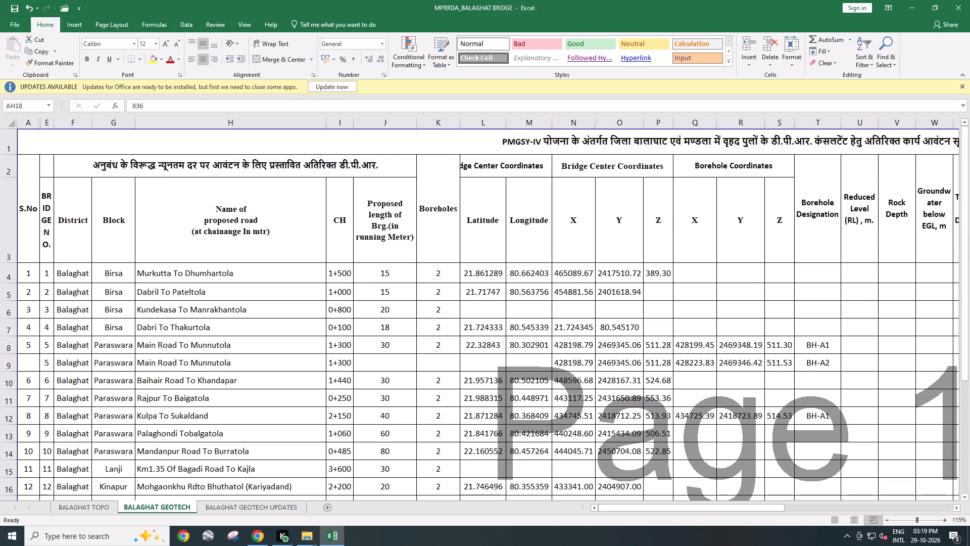
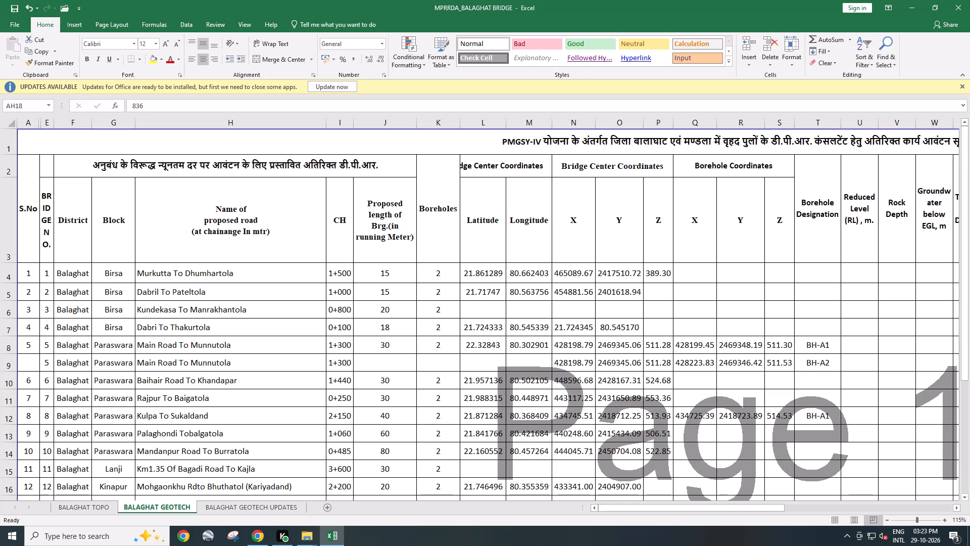
Examine the road records on the BALAGHAT GEOTECH sheet down to the Total row.
scroll(295, 447, down, 1)
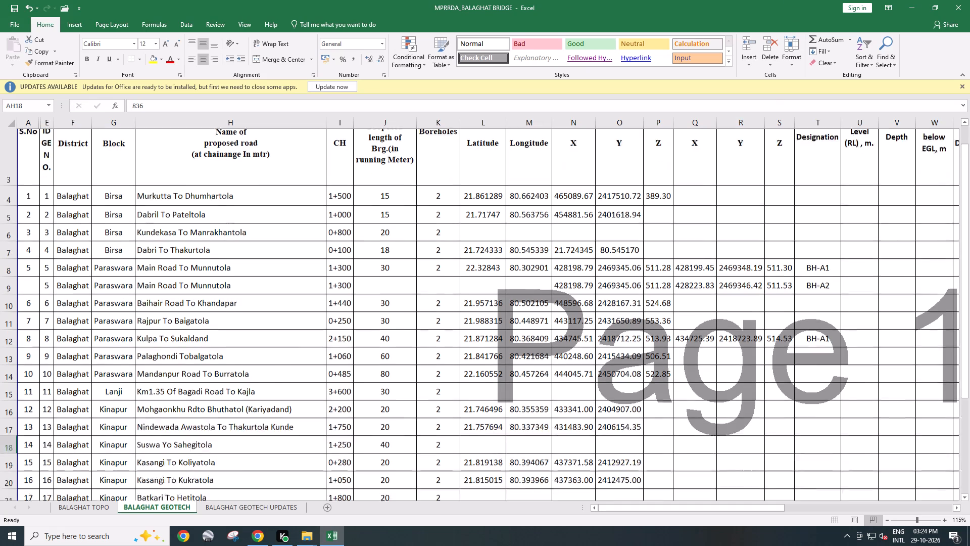
click(301, 540)
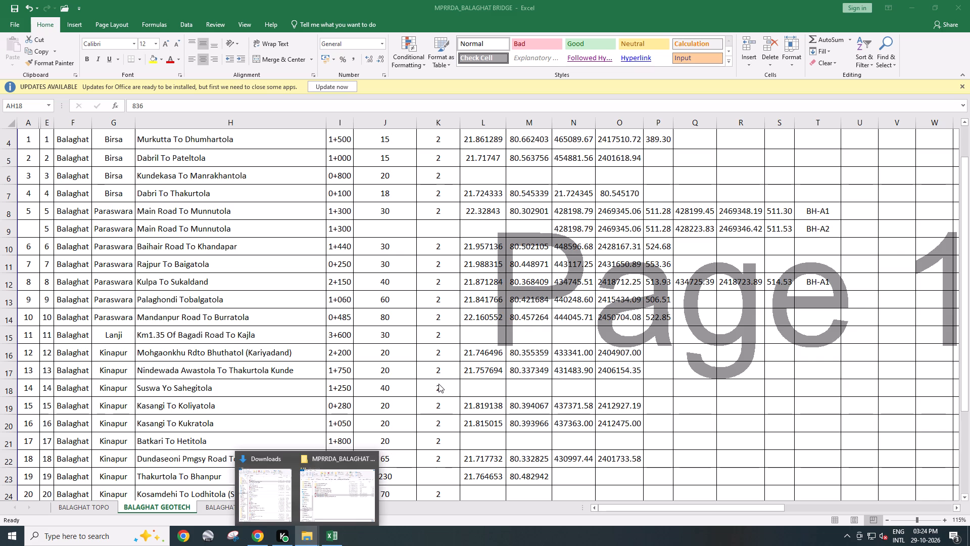
click(439, 384)
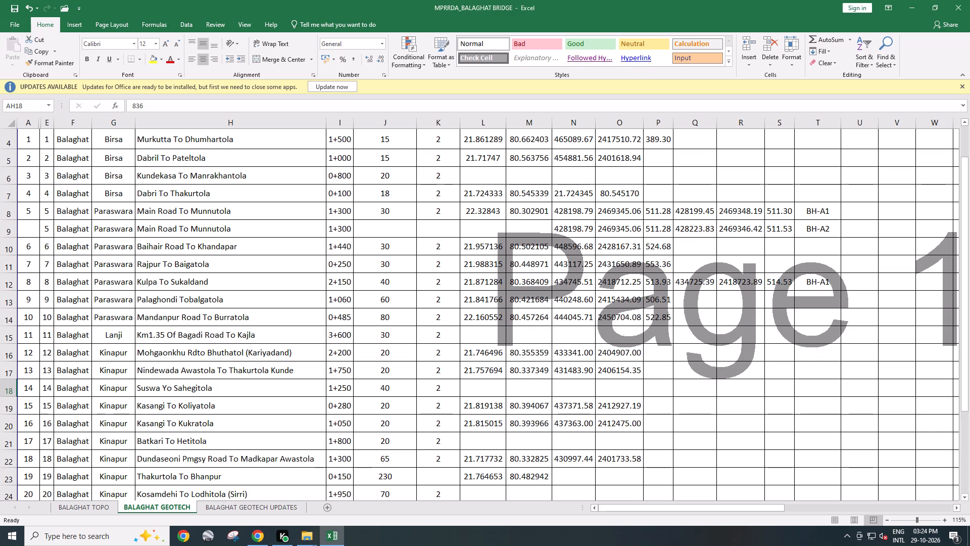
scroll(498, 297, down, 6)
scroll(497, 294, up, 2)
click(41, 294)
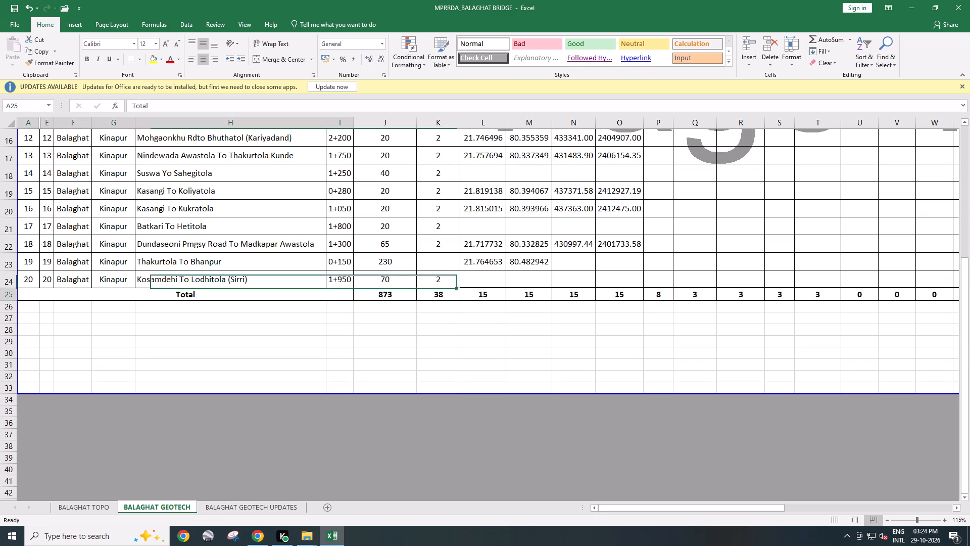
scroll(405, 370, up, 1)
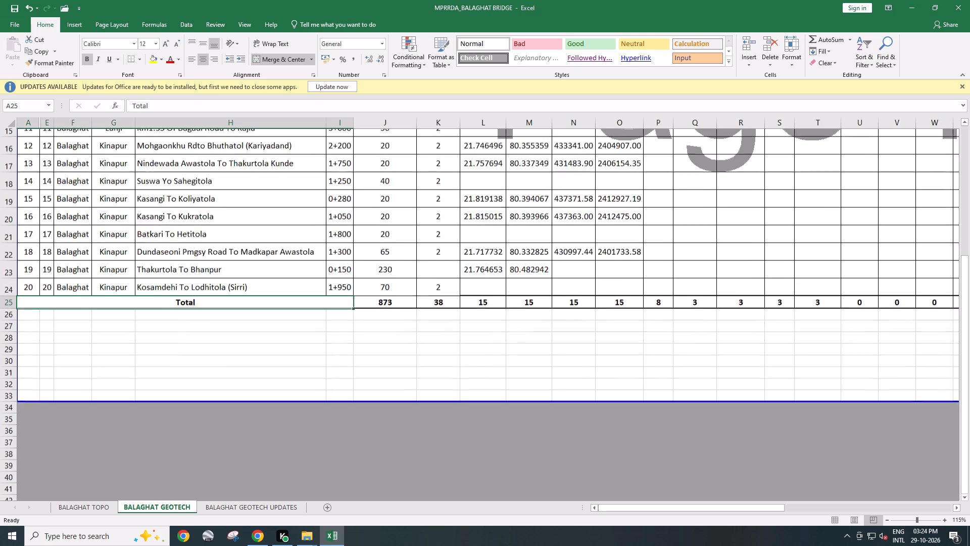
scroll(405, 369, up, 1)
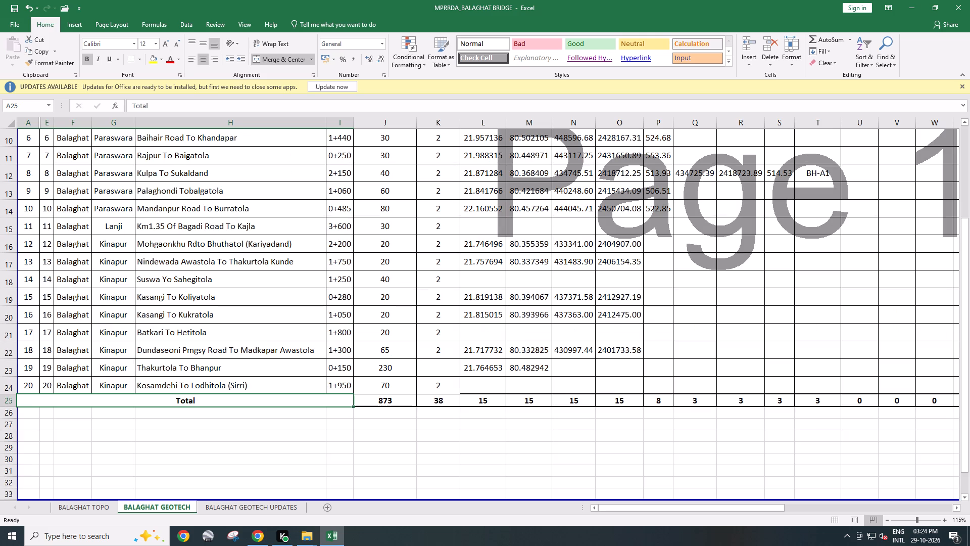
click(419, 368)
Apply a thick outside border around the Total row, from column A through column AI in row 25.
drag(222, 399, 489, 416)
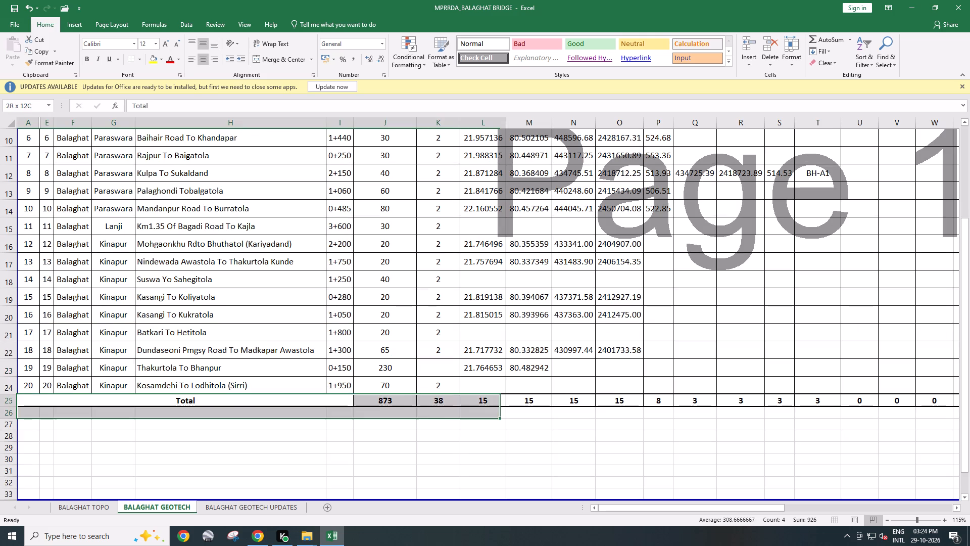
drag(489, 416, 554, 400)
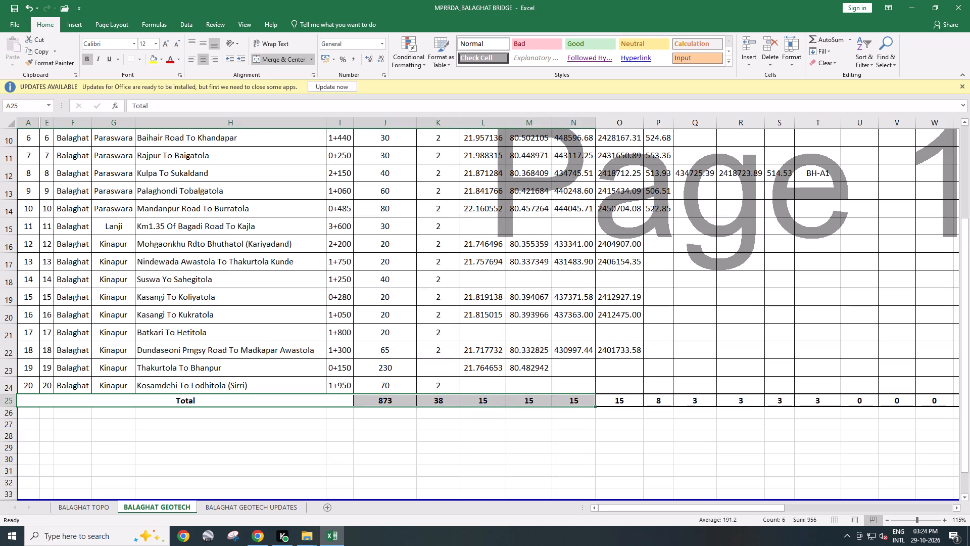
drag(248, 400, 969, 416)
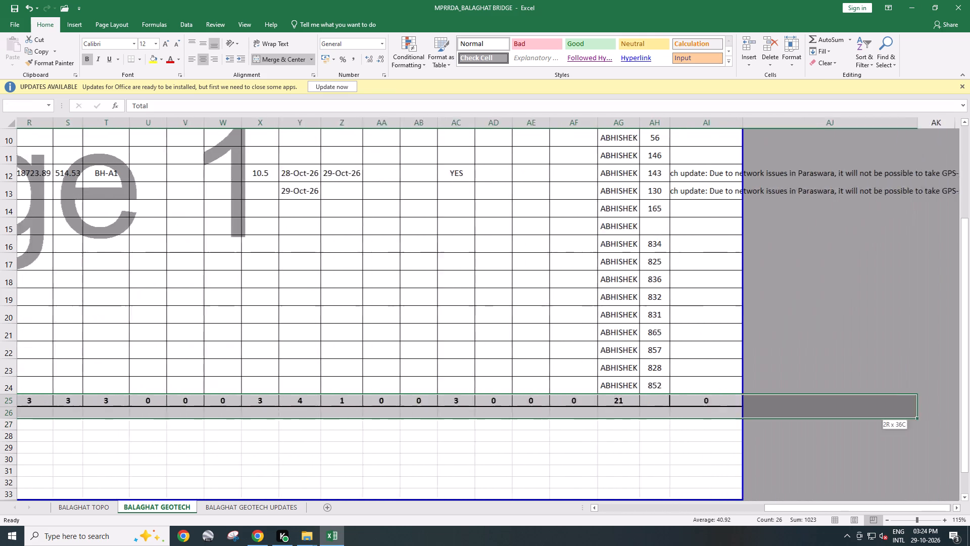
drag(969, 416, 689, 401)
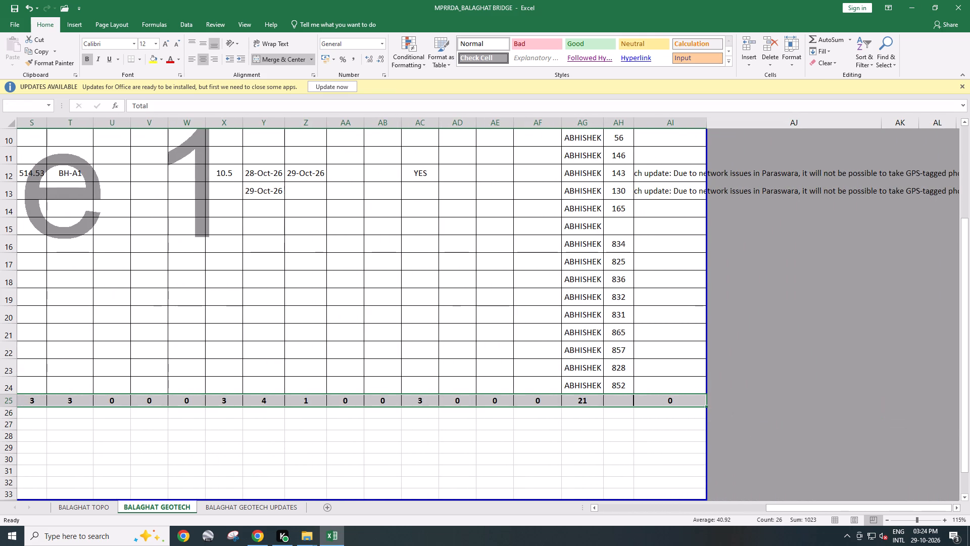
text(GV)
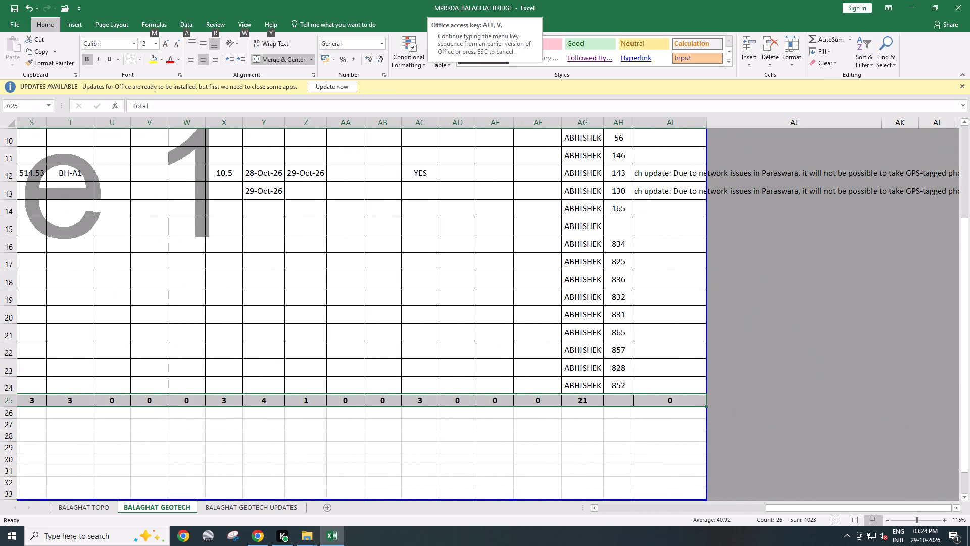
key(Escape)
key(Escape)
key(Escape)
key(Escape)
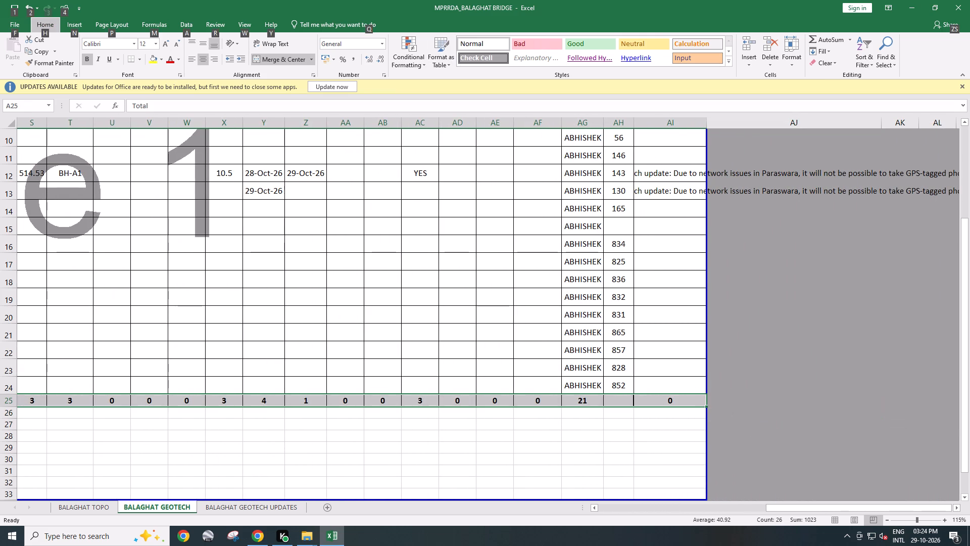
key(g)
key(Escape)
key(Escape)
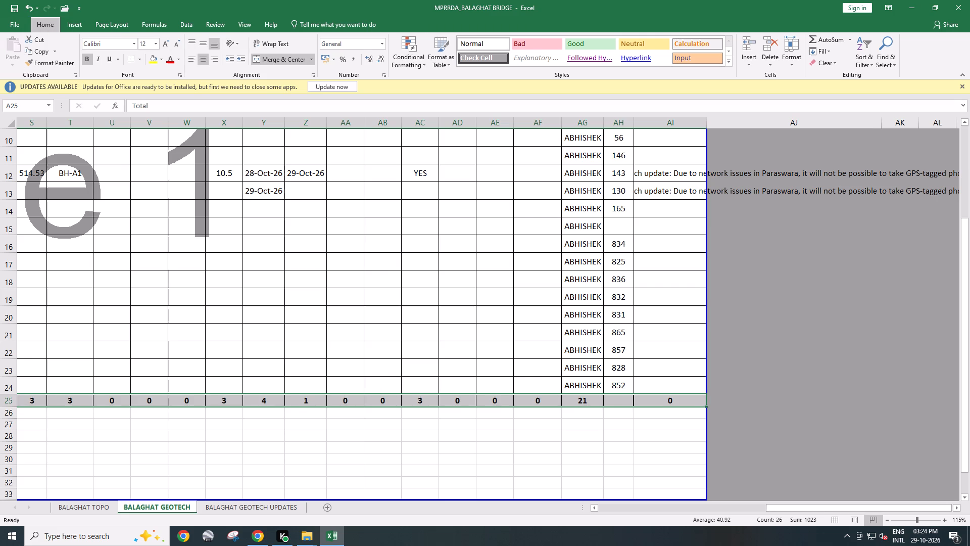
key(Escape)
key(Escape)
key(Escape)
text(HBT)
key(Escape)
Save the MPRRDA_BALAGHAT BRIDGE workbook.
key(ctrl+s)
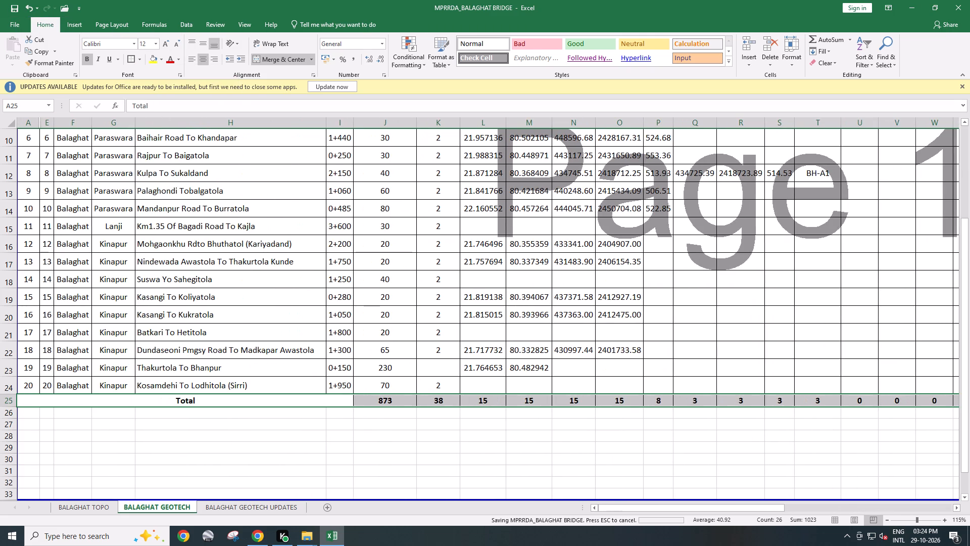
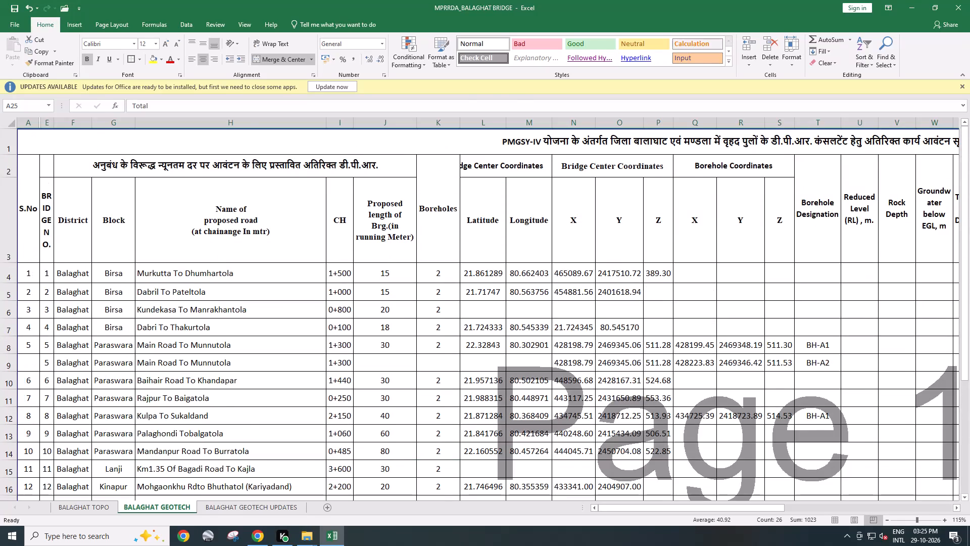
Widen the BRIDGE NO. column (E) slightly so its header wraps more cleanly.
scroll(95, 317, down, 2)
scroll(95, 317, up, 1)
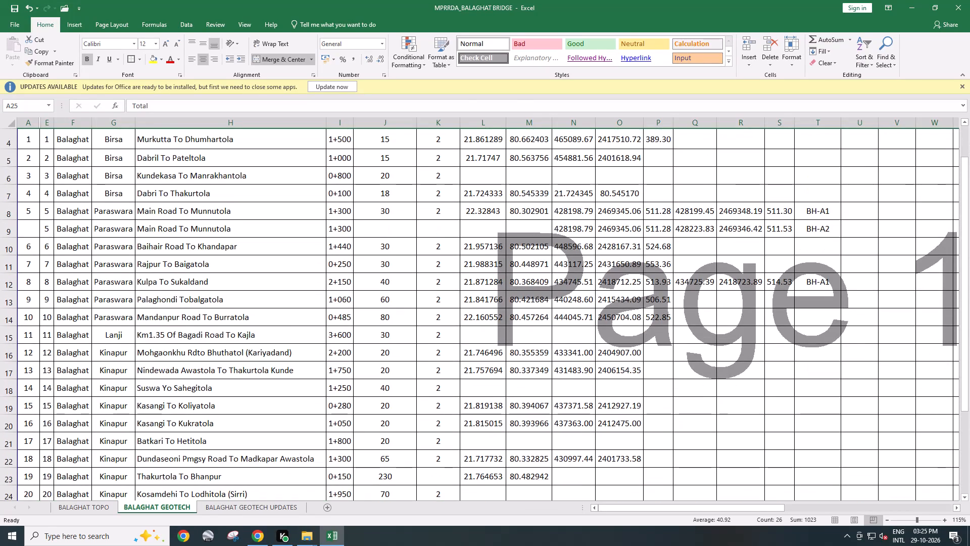
scroll(62, 167, up, 4)
drag(54, 125, 60, 126)
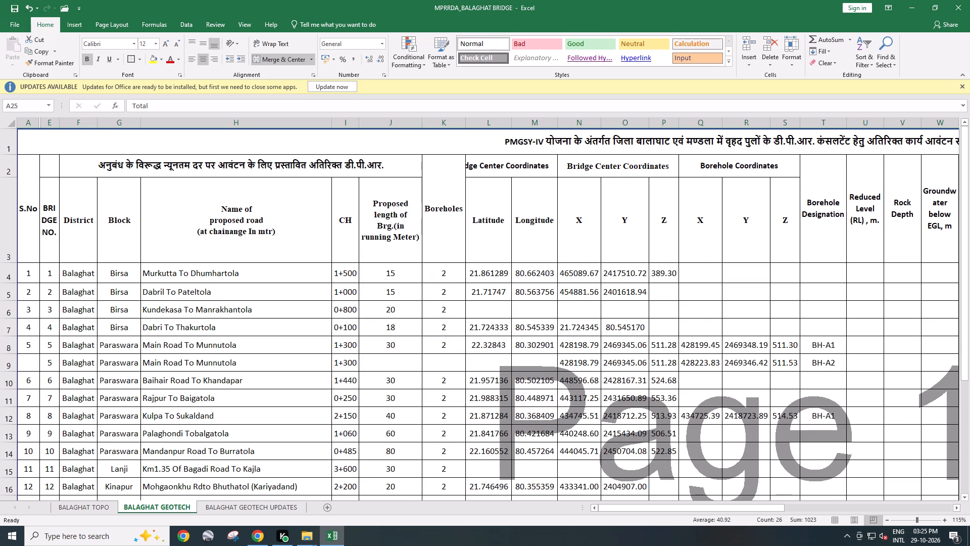
Auto-fit the width of the Name of proposed road column (H) and check its entries down to the Total row.
click(218, 206)
double_click(331, 123)
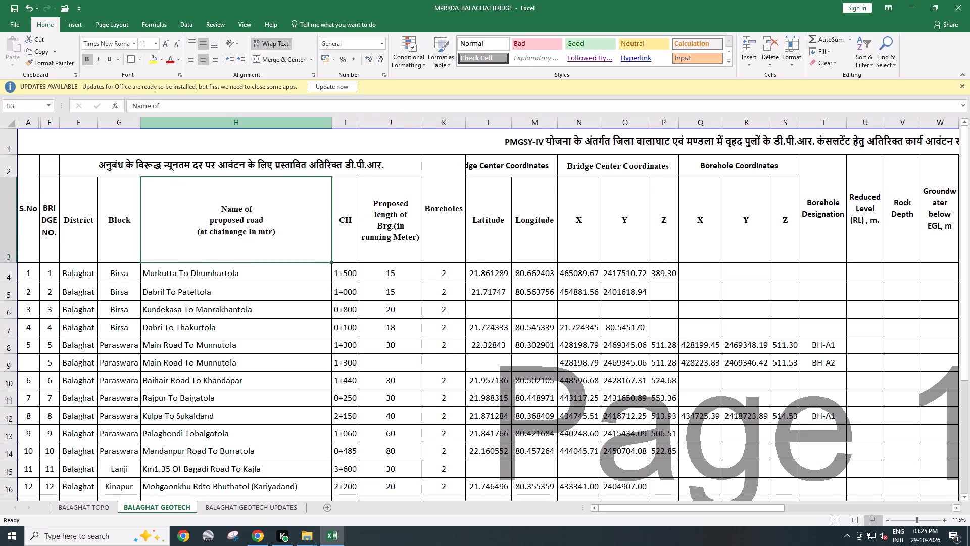
scroll(208, 264, down, 3)
scroll(204, 249, up, 2)
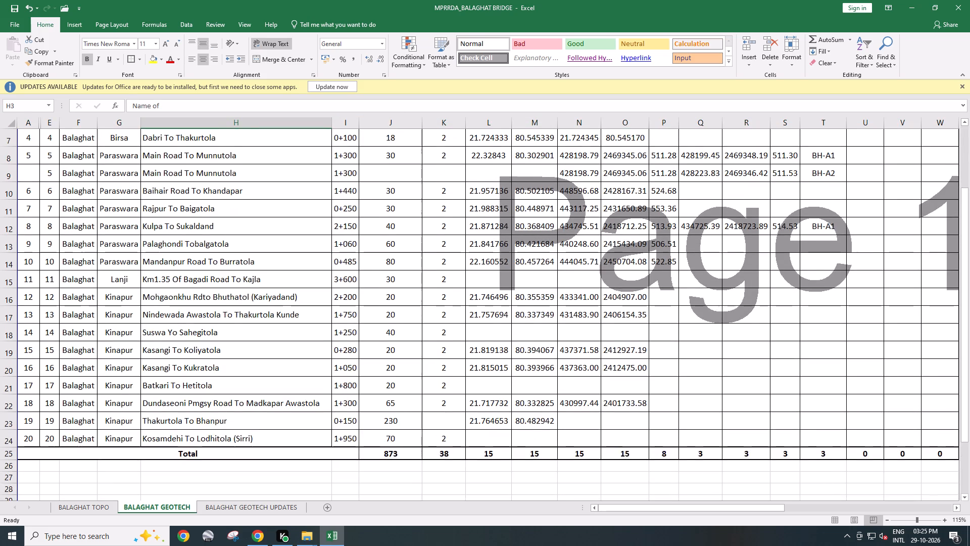
scroll(204, 248, up, 5)
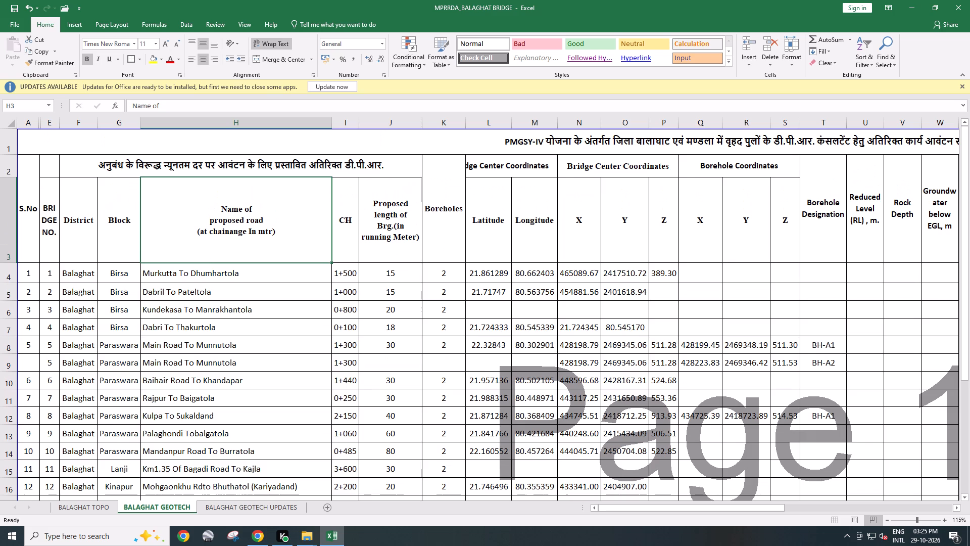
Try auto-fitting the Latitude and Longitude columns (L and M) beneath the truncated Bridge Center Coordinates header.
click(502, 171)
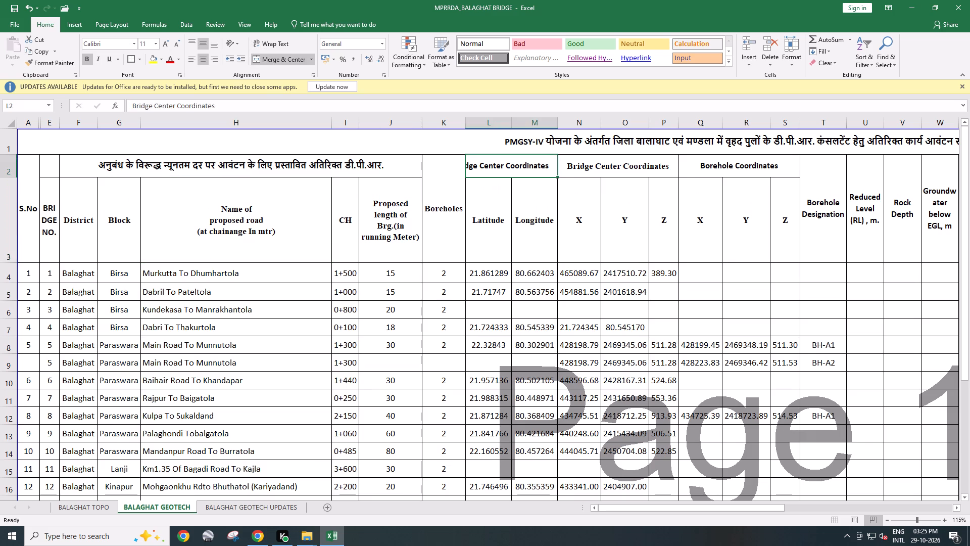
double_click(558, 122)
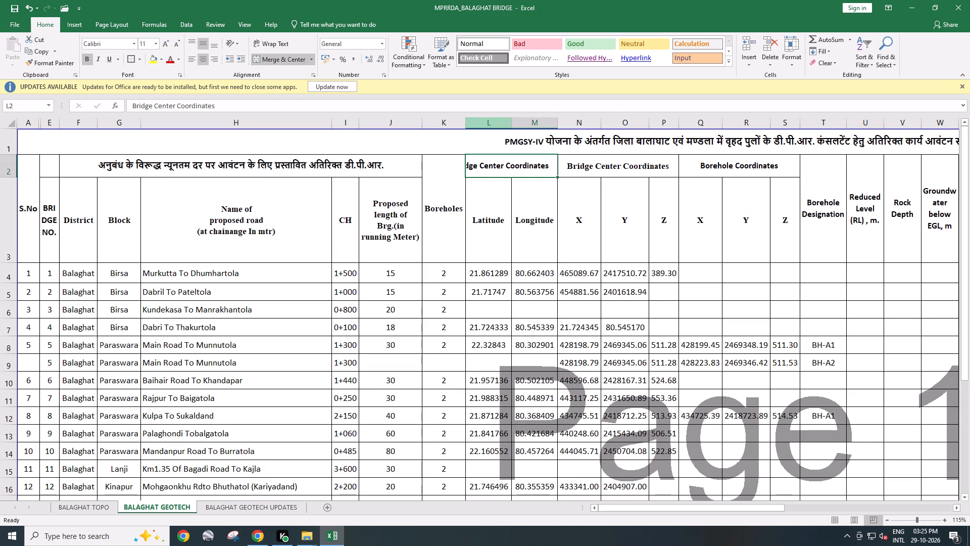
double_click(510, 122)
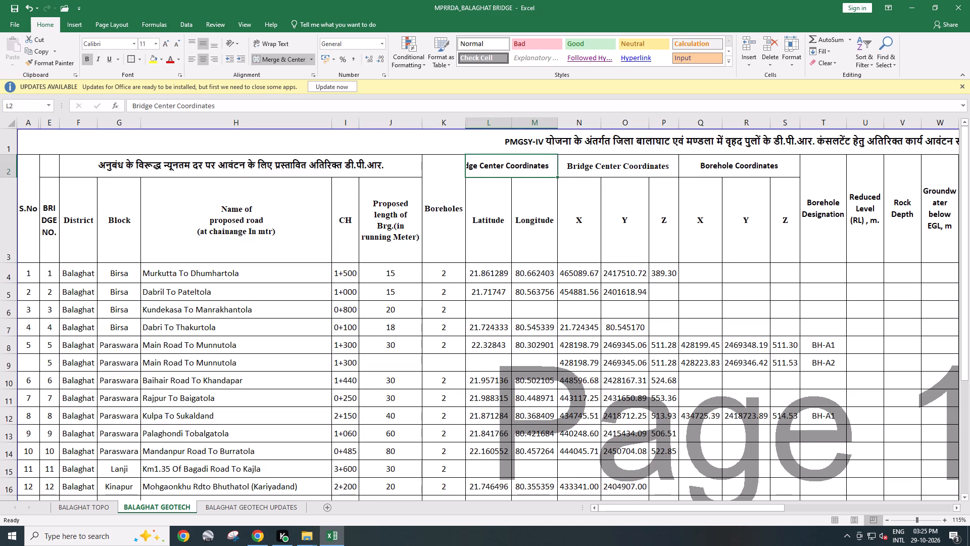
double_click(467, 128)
Turn off horizontal centering on the Bridge Center Coordinates header above Latitude and Longitude.
click(508, 169)
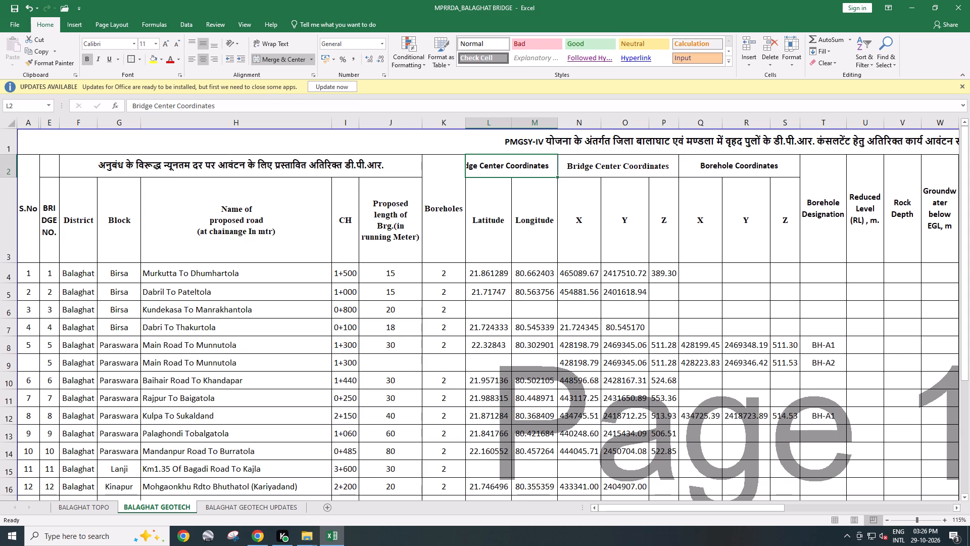
double_click(488, 165)
click(500, 207)
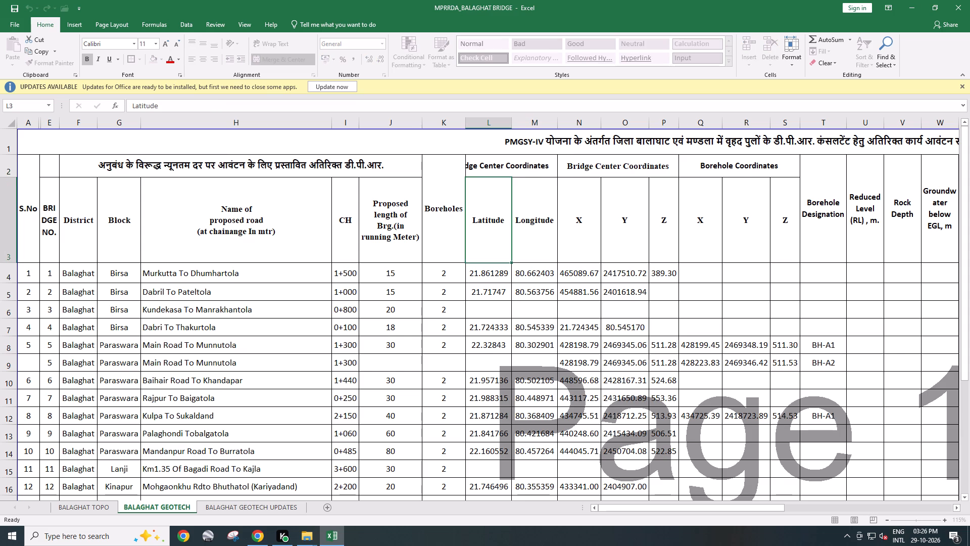
click(508, 169)
click(203, 57)
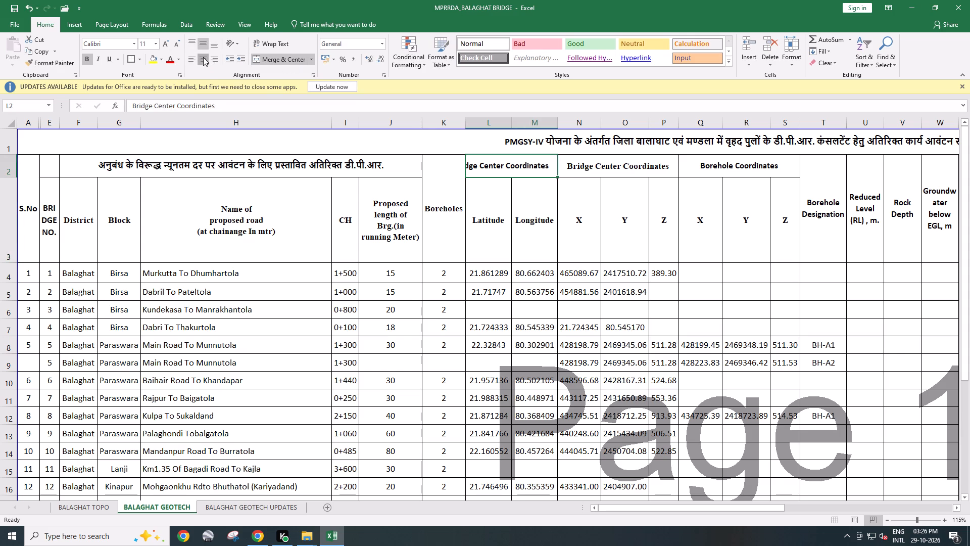
Widen the Longitude column (M) until the Bridge Center Coordinates header above it fits in full.
click(538, 247)
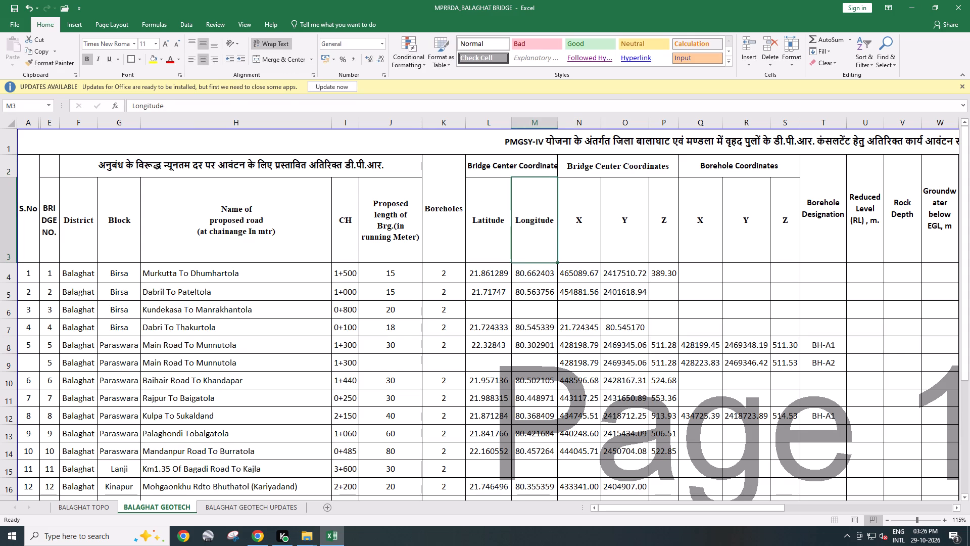
click(558, 122)
click(559, 123)
drag(561, 124, 572, 126)
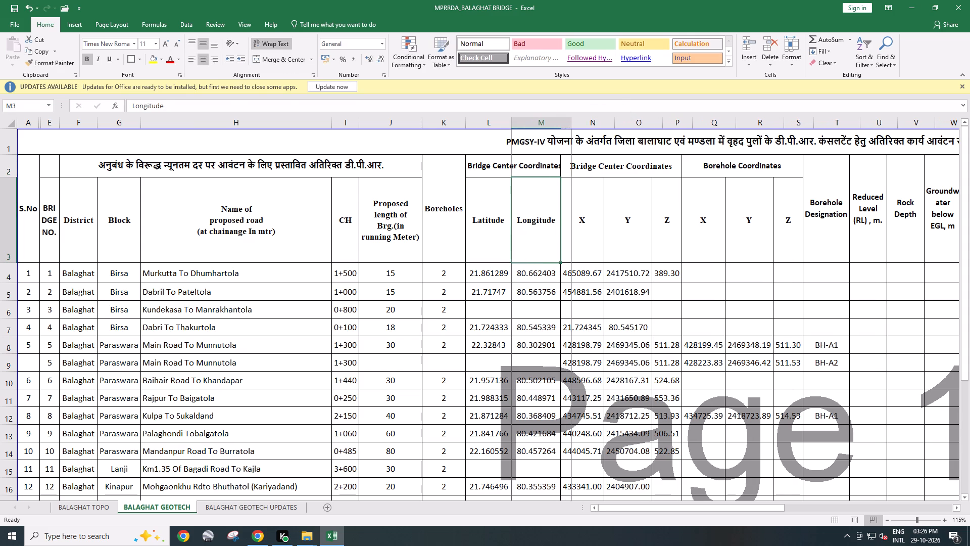
click(538, 247)
scroll(446, 266, up, 3)
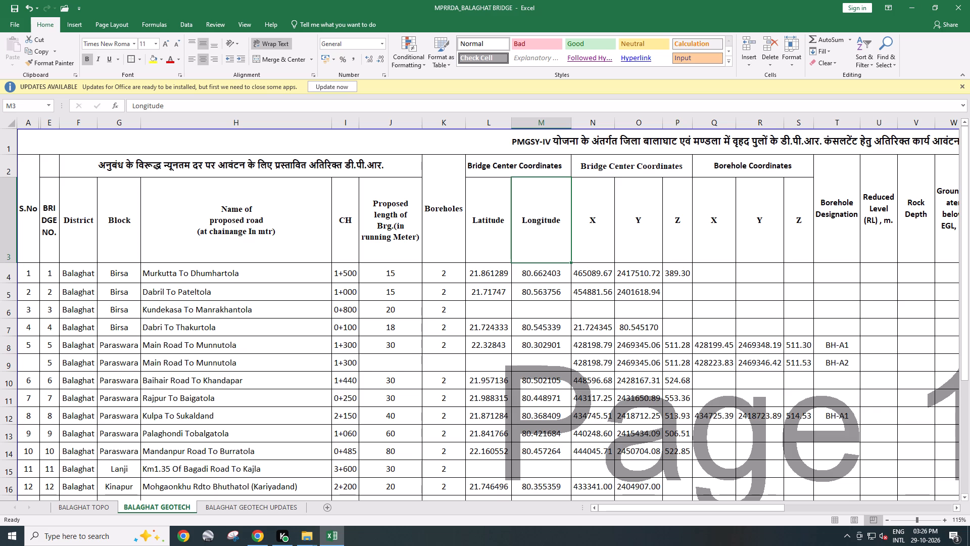